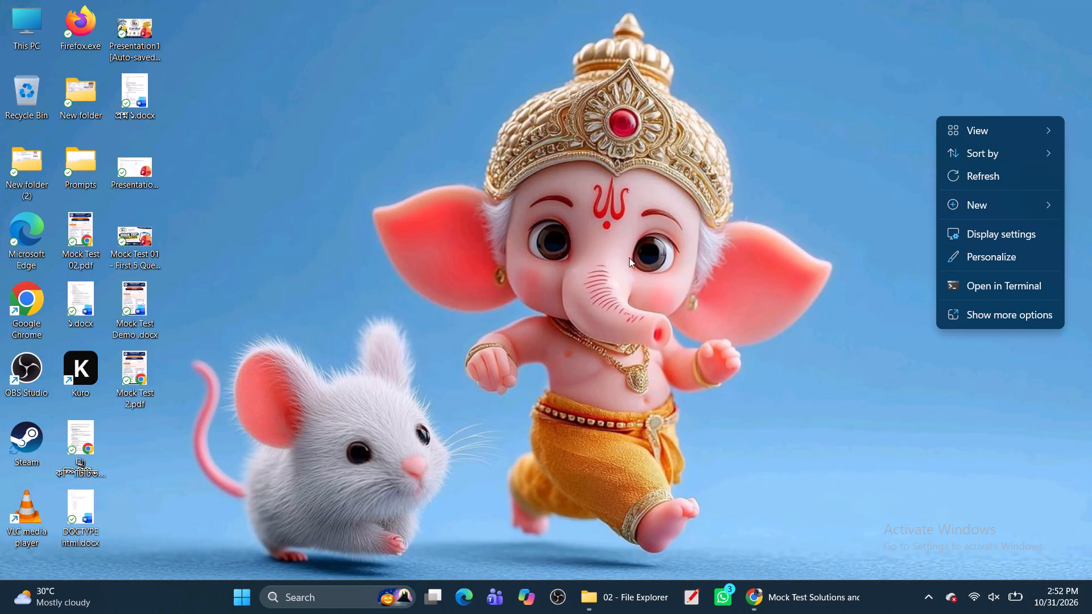
Refresh the desktop and open the document Mock Test Demo .docx.
{"action": "left_click", "coordinate": [961, 175]}
{"action": "left_click", "coordinate": [453, 277]}
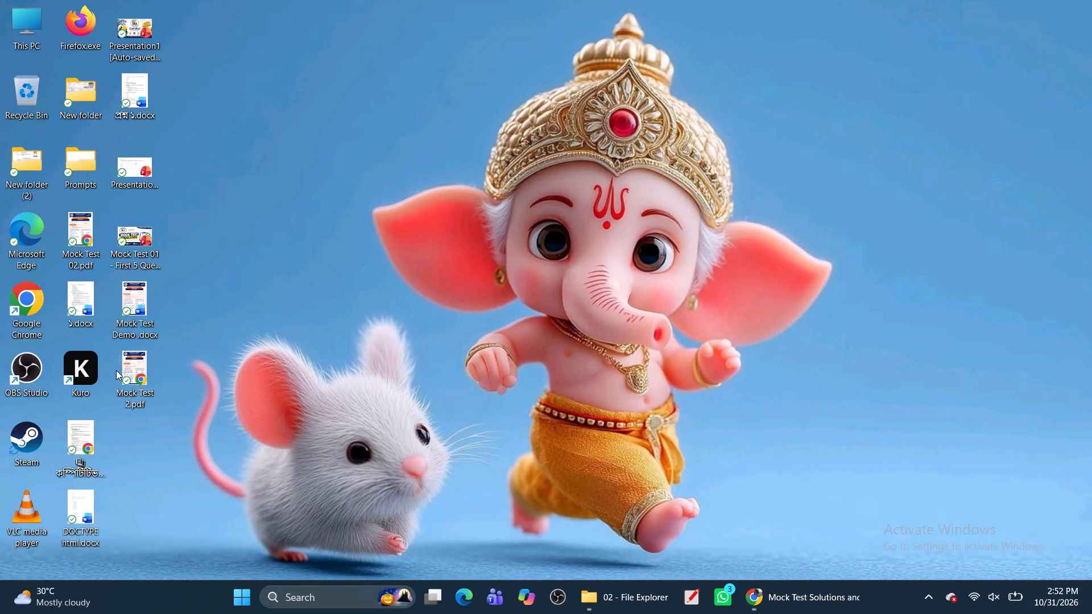
{"action": "double_click", "coordinate": [144, 287]}
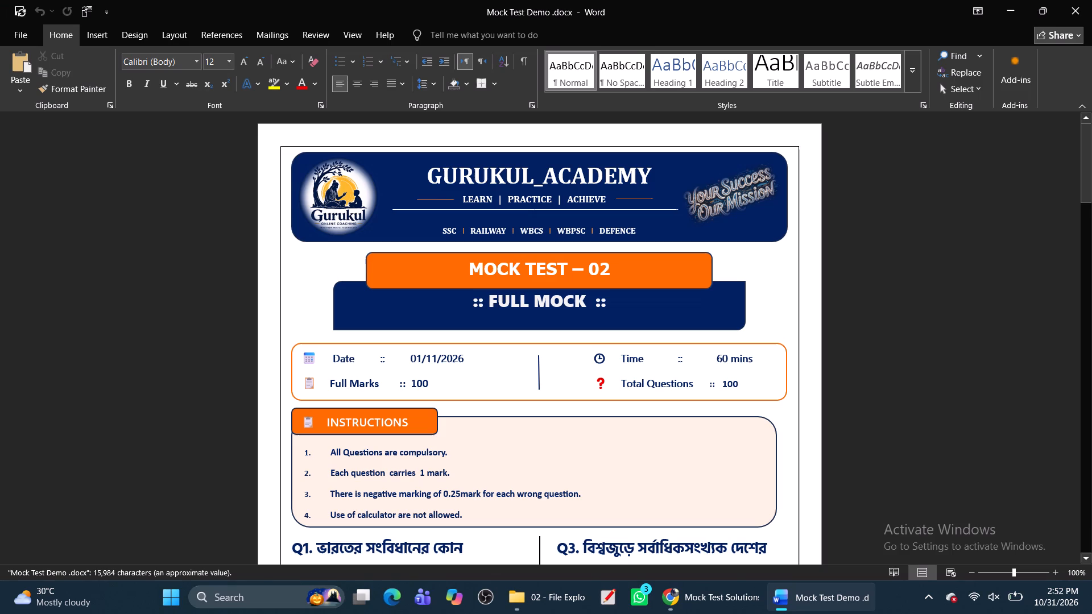
Look through the mock test's questions and answer options from page 1 to Q66 on page 9.
{"action": "scroll", "coordinate": [495, 340], "scroll_direction": "down", "scroll_amount": 2}
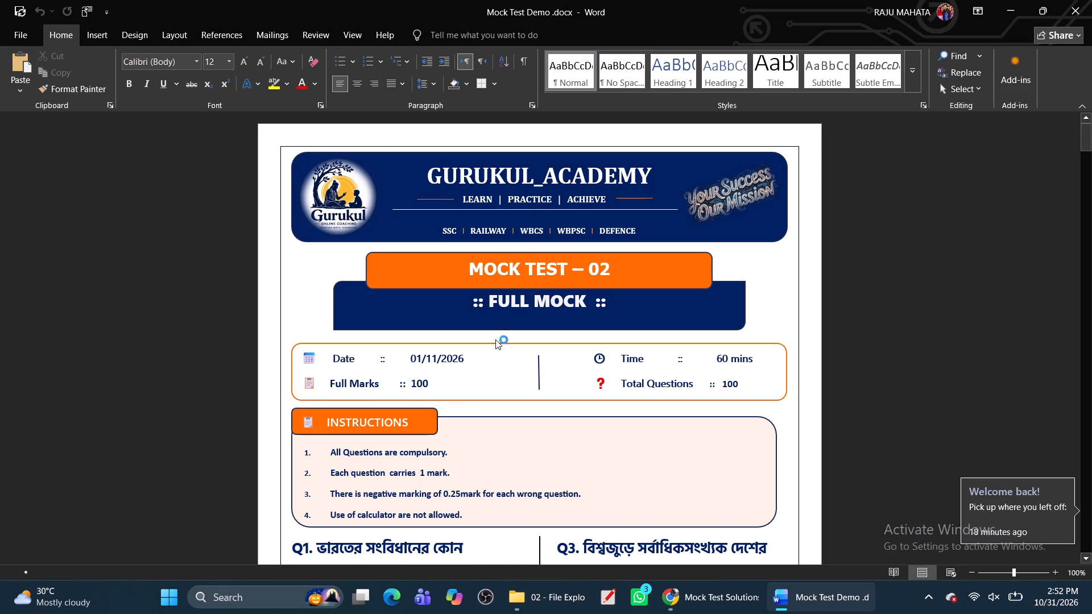
{"action": "scroll", "coordinate": [497, 339], "scroll_direction": "down", "scroll_amount": 7}
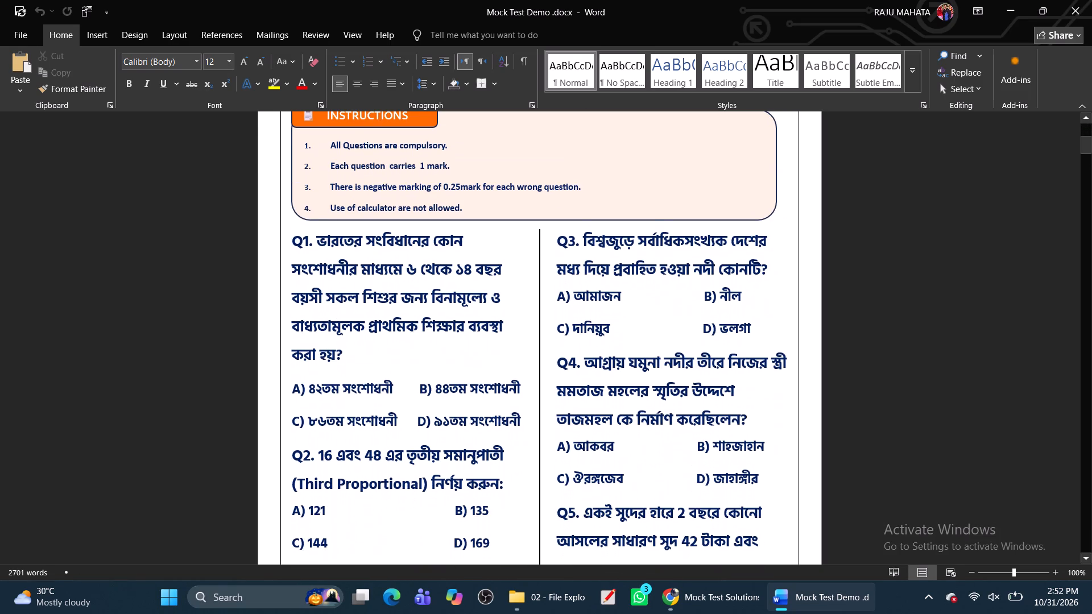
{"action": "scroll", "coordinate": [502, 341], "scroll_direction": "down", "scroll_amount": 4}
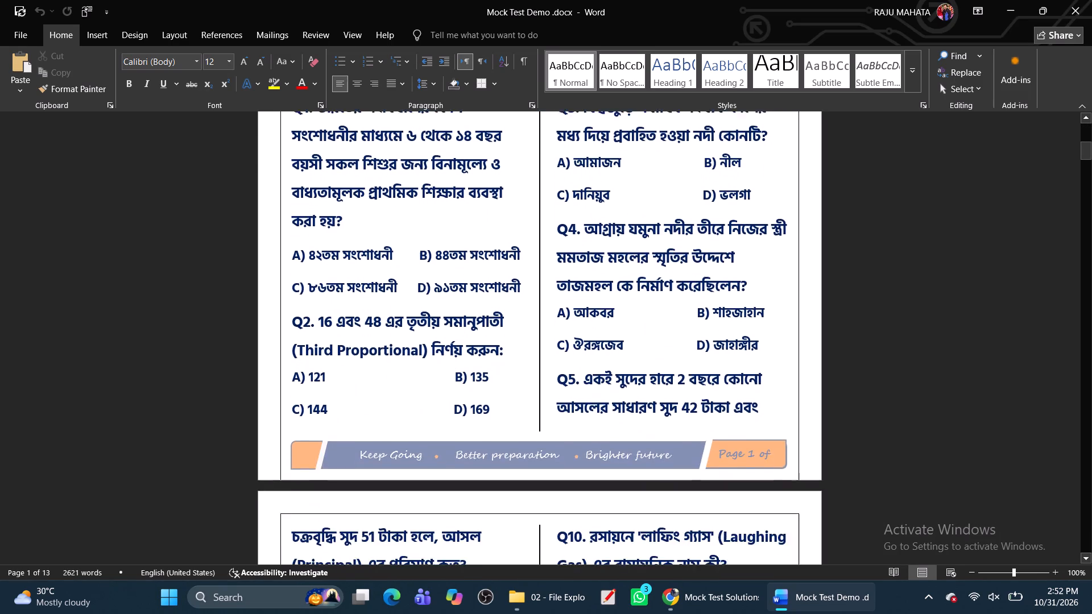
{"action": "scroll", "coordinate": [494, 367], "scroll_direction": "down", "scroll_amount": 4}
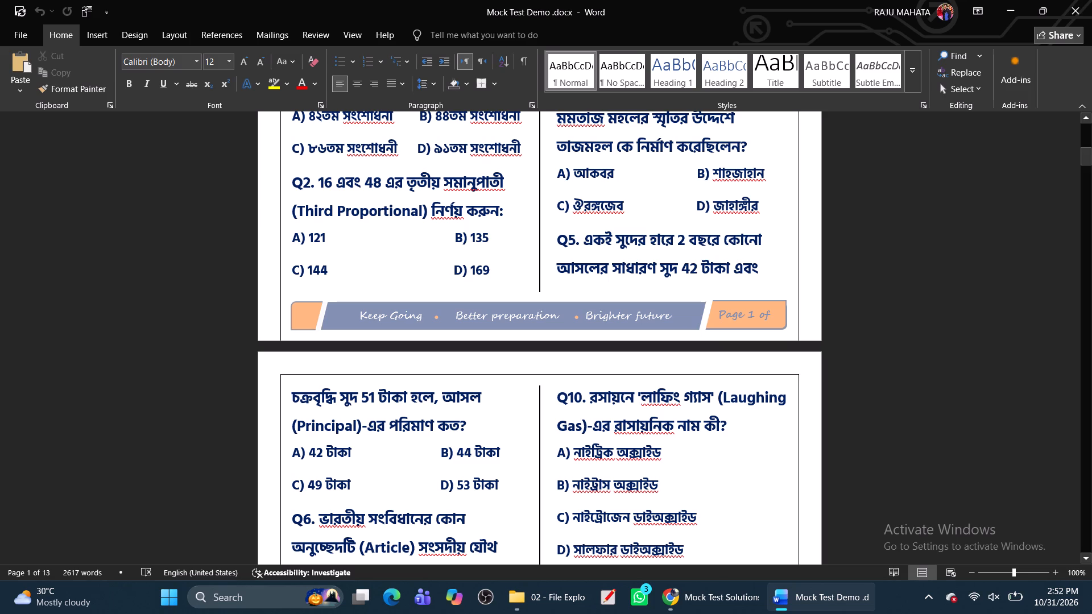
{"action": "scroll", "coordinate": [524, 396], "scroll_direction": "down", "scroll_amount": 8}
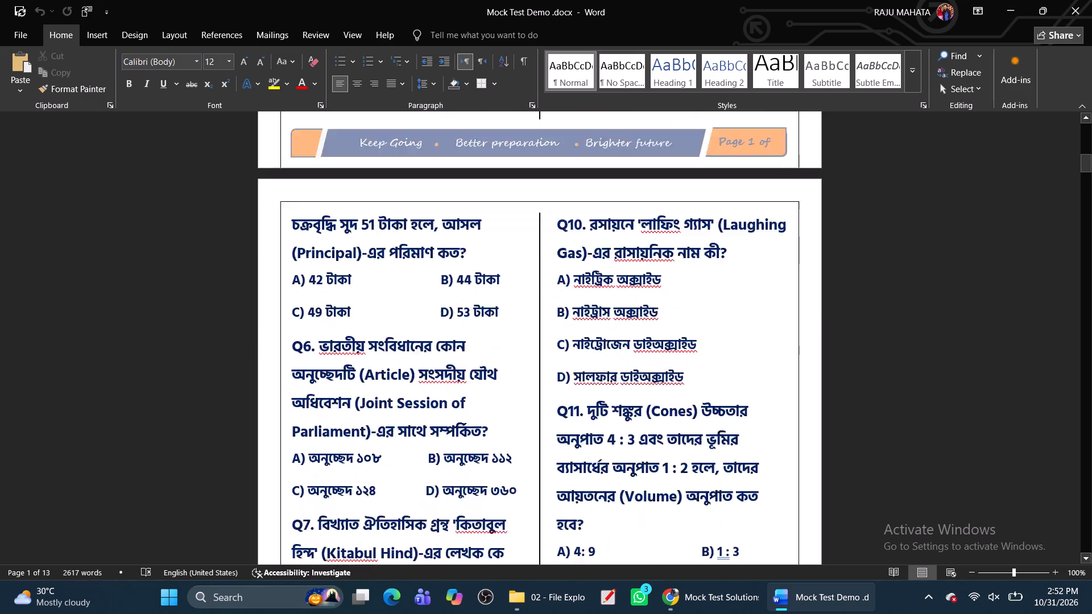
{"action": "scroll", "coordinate": [524, 396], "scroll_direction": "down", "scroll_amount": 20}
{"action": "scroll", "coordinate": [524, 396], "scroll_direction": "down", "scroll_amount": 11}
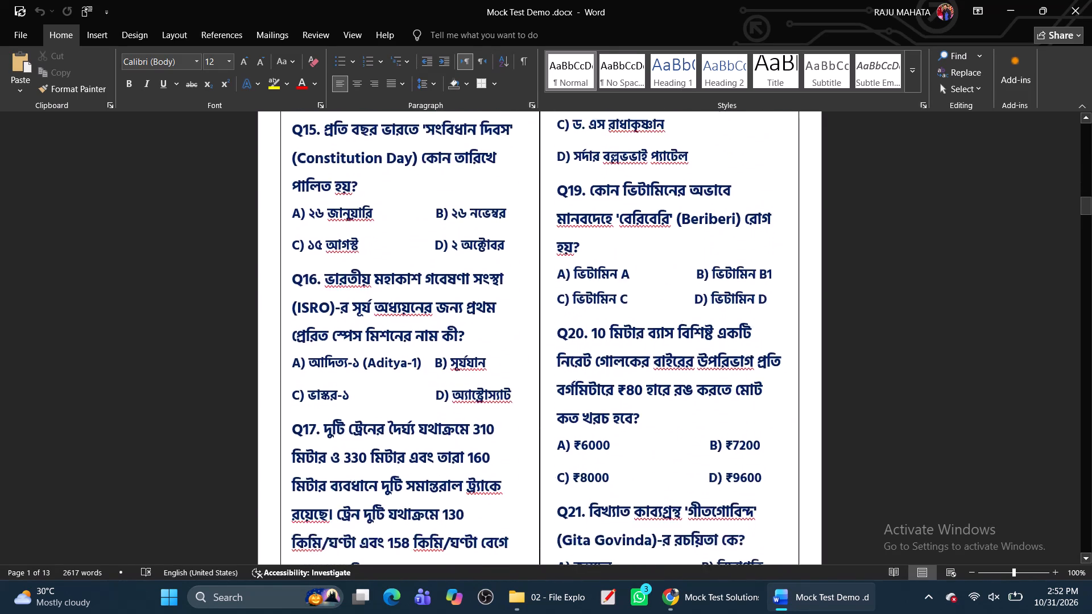
{"action": "scroll", "coordinate": [528, 385], "scroll_direction": "down", "scroll_amount": 2}
{"action": "left_click_drag", "start_coordinate": [1087, 218], "coordinate": [1091, 275]}
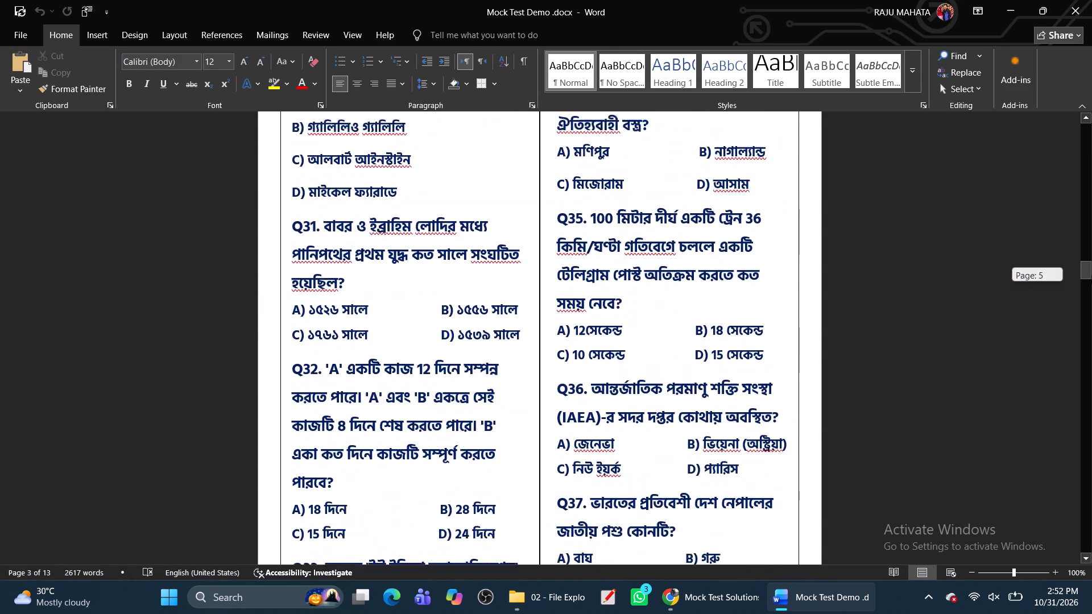
{"action": "left_click_drag", "start_coordinate": [1091, 275], "coordinate": [1091, 331]}
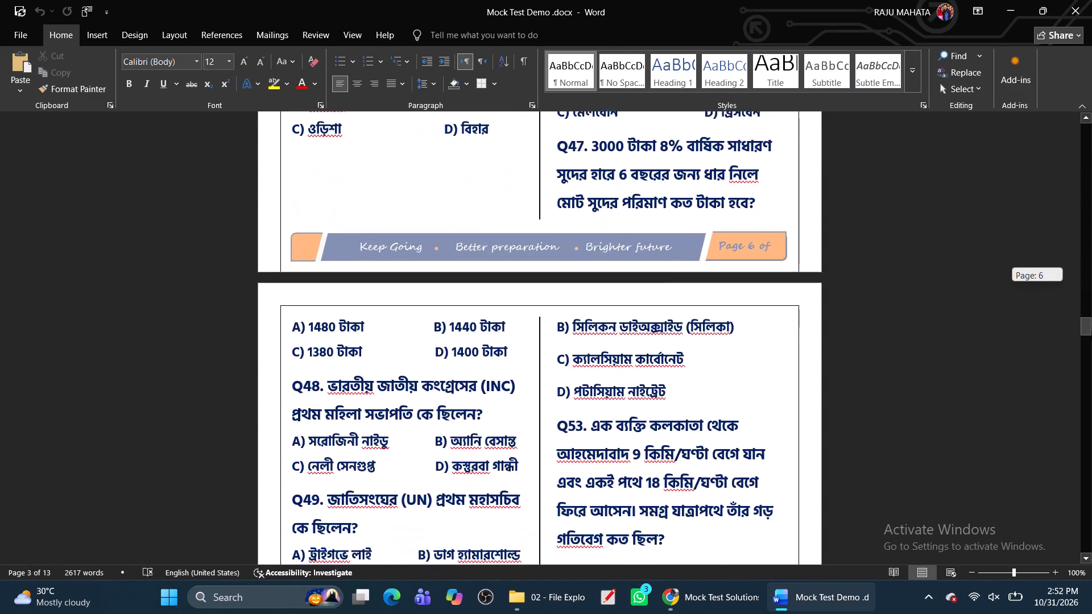
{"action": "left_click_drag", "start_coordinate": [1091, 331], "coordinate": [1091, 366]}
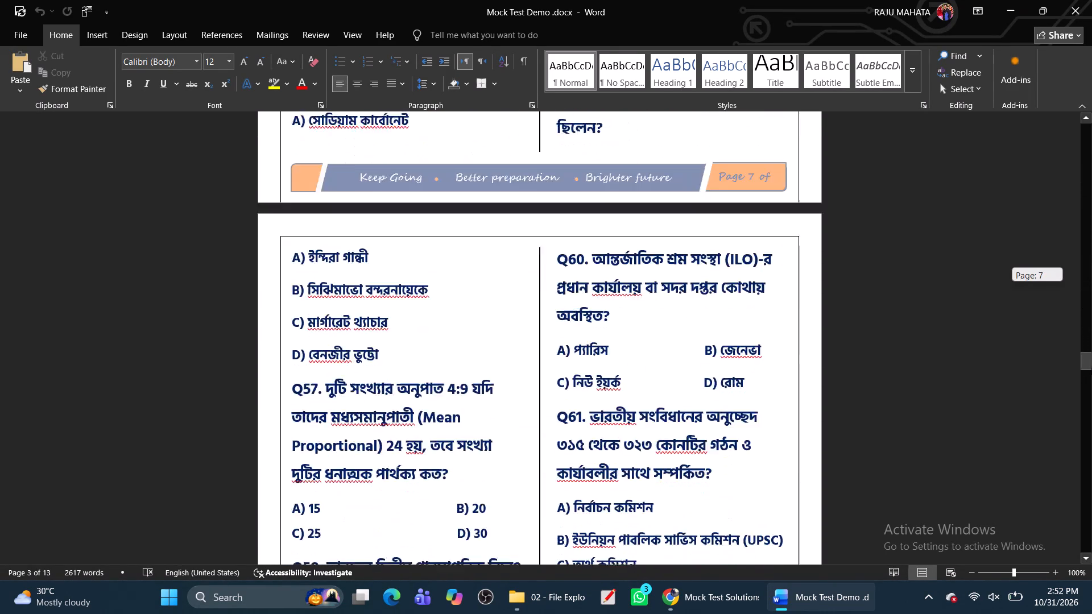
{"action": "left_click_drag", "start_coordinate": [1091, 366], "coordinate": [1091, 403]}
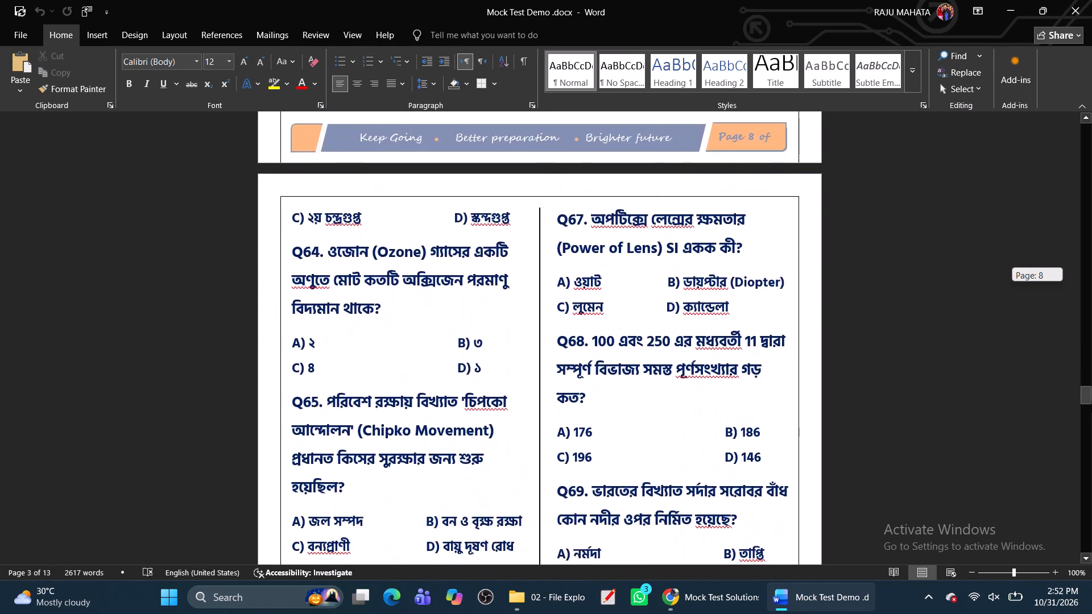
{"action": "left_click_drag", "start_coordinate": [1091, 403], "coordinate": [1091, 421]}
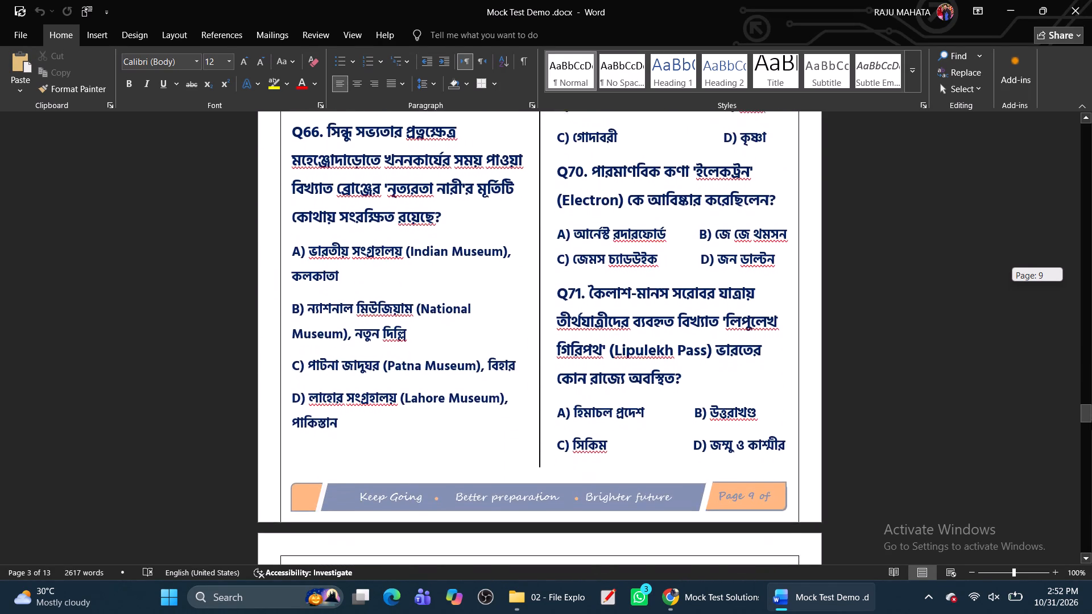
{"action": "left_click_drag", "start_coordinate": [1091, 421], "coordinate": [1091, 415]}
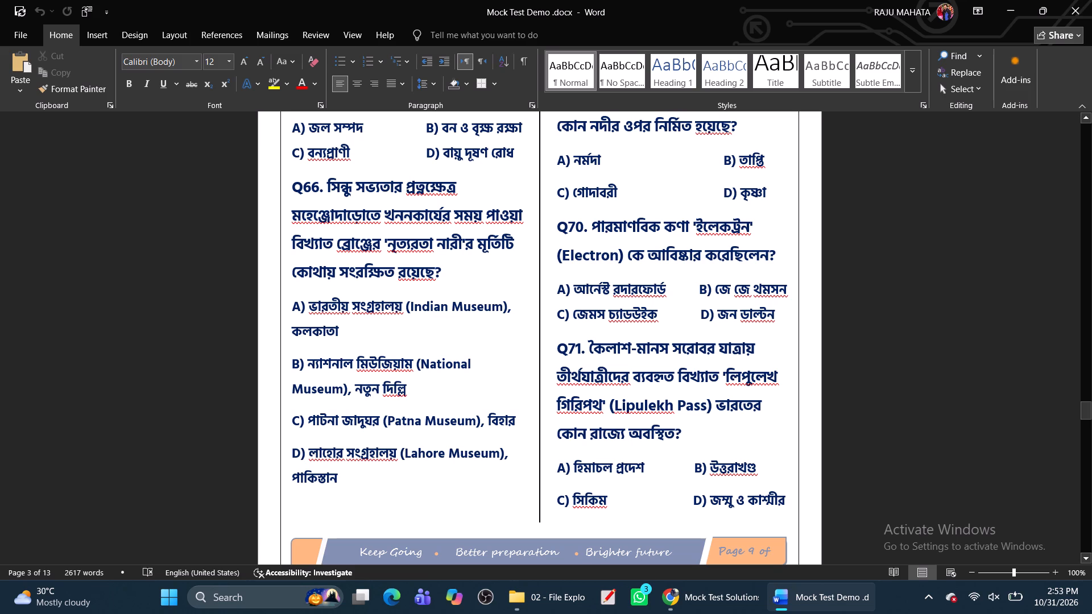
Delete the English text "(National Museum)" from option B of Q66, keeping the comma and city name.
{"action": "left_click", "coordinate": [348, 395]}
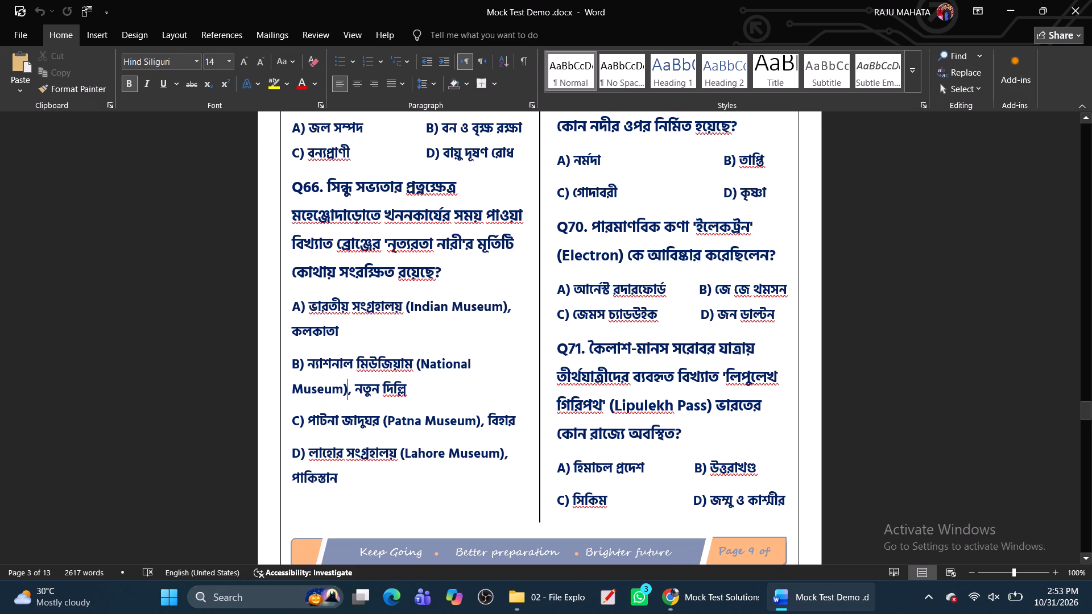
{"action": "key", "text": "BackSpace"}
{"action": "key", "text": "BackSpace"}
{"action": "key", "text": "BackSpace"}
{"action": "key", "text": "BackSpace"}
{"action": "key", "text": "BackSpace"}
{"action": "key", "text": "BackSpace"}
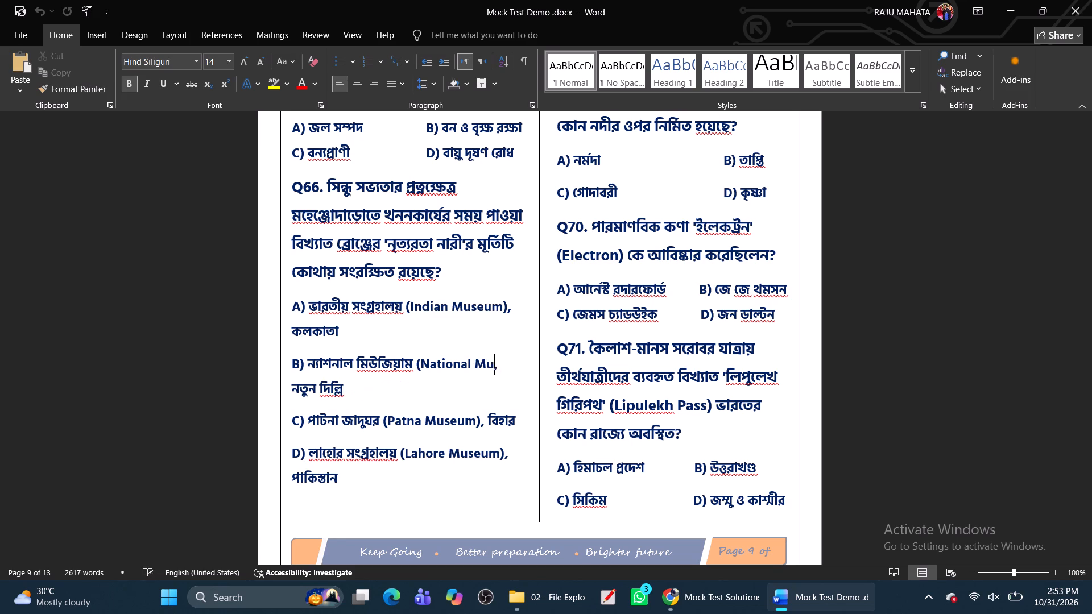
{"action": "key", "text": "BackSpace"}
{"action": "key", "text": "BackSpace"}
{"action": "key", "text": "BackSpace"}
{"action": "key", "text": "BackSpace"}
{"action": "key", "text": "BackSpace"}
{"action": "key", "text": "BackSpace"}
{"action": "key", "text": "BackSpace"}
{"action": "key", "text": "BackSpace"}
{"action": "key", "text": "BackSpace"}
{"action": "key", "text": "BackSpace"}
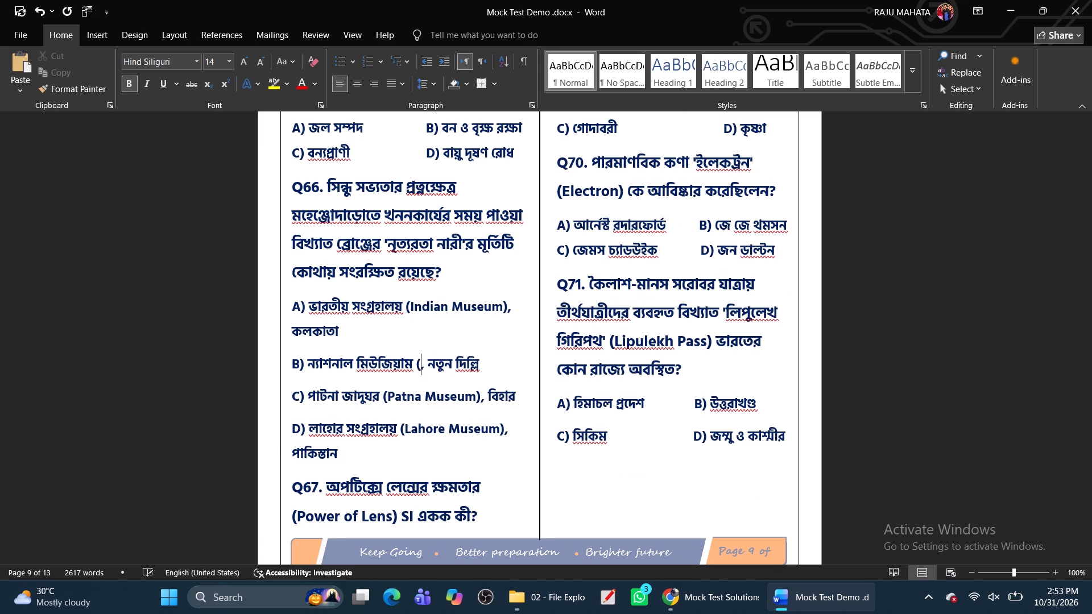
{"action": "key", "text": "BackSpace"}
{"action": "key", "text": "BackSpace"}
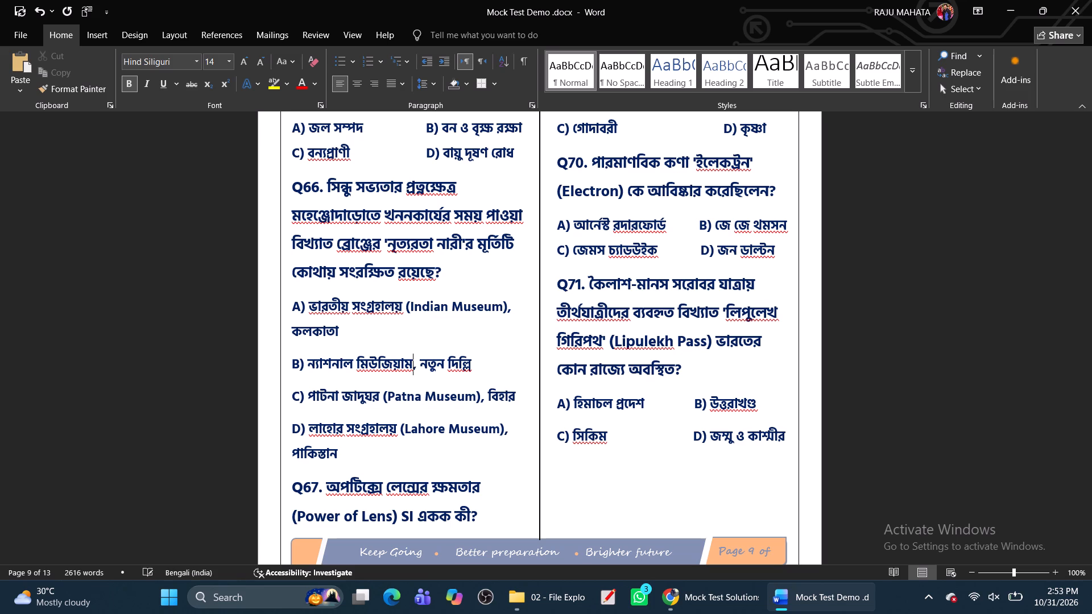
Delete the English text "(Indian Museum)" from option A of Q66, including both brackets.
{"action": "left_click_drag", "start_coordinate": [406, 307], "coordinate": [430, 307]}
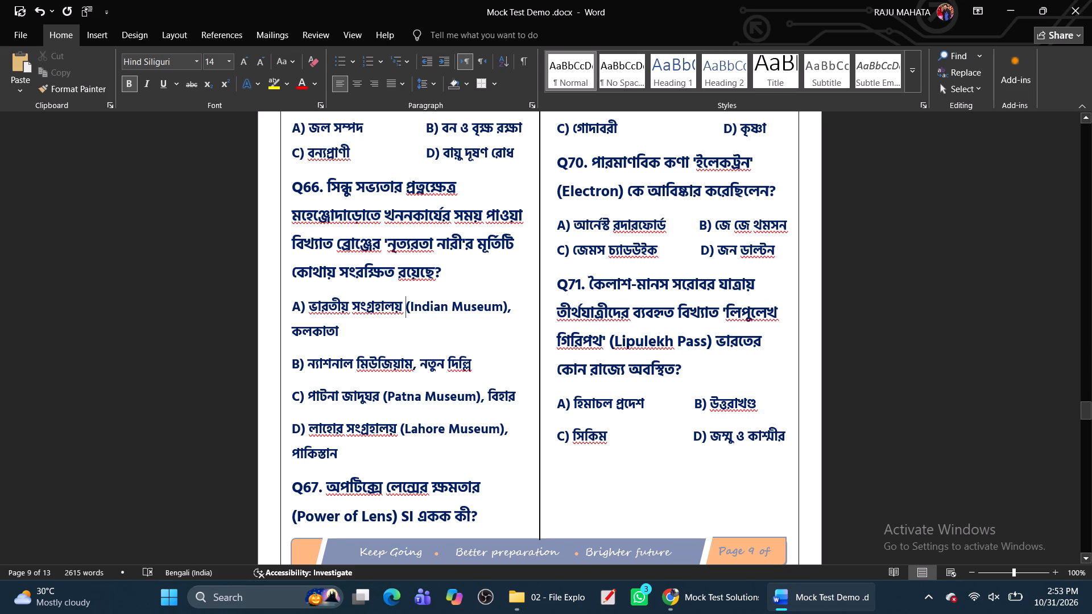
{"action": "left_click_drag", "start_coordinate": [430, 307], "coordinate": [506, 309]}
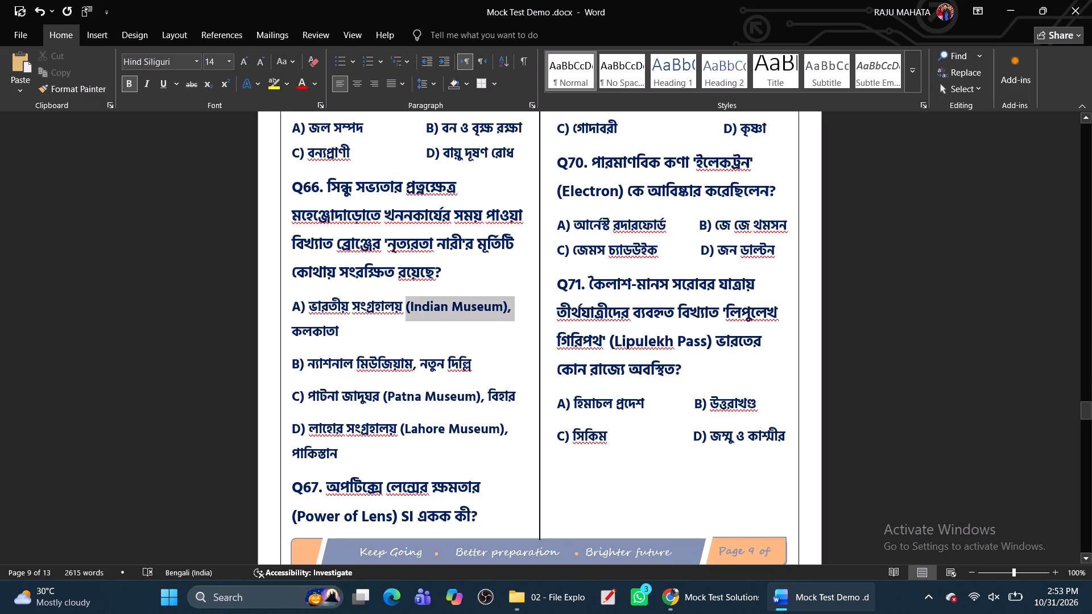
{"action": "left_click_drag", "start_coordinate": [506, 309], "coordinate": [504, 310]}
{"action": "key", "text": "BackSpace"}
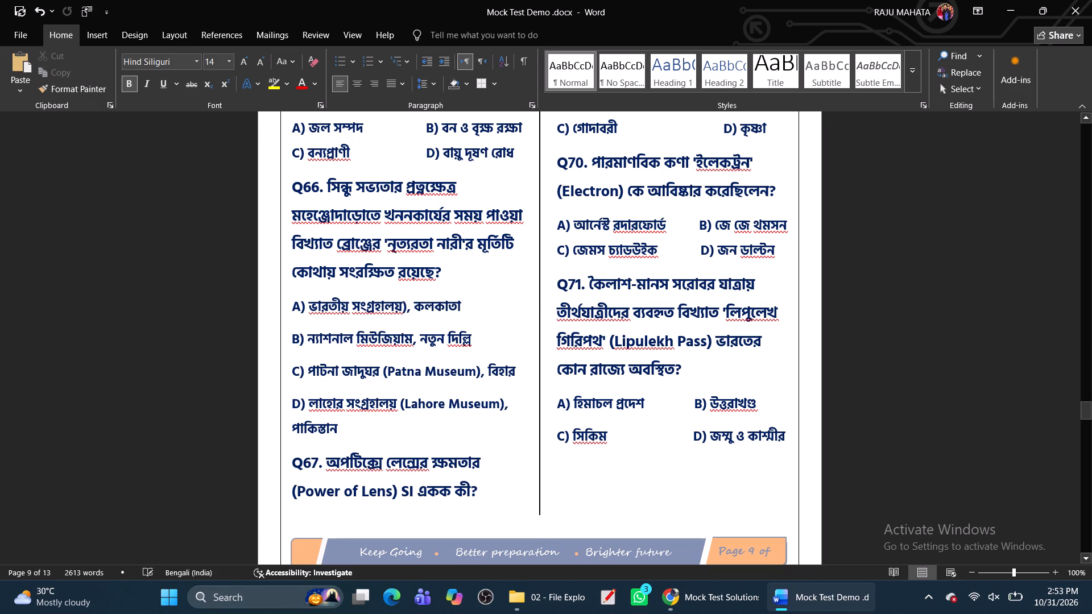
{"action": "left_click", "coordinate": [406, 309]}
{"action": "key", "text": "BackSpace"}
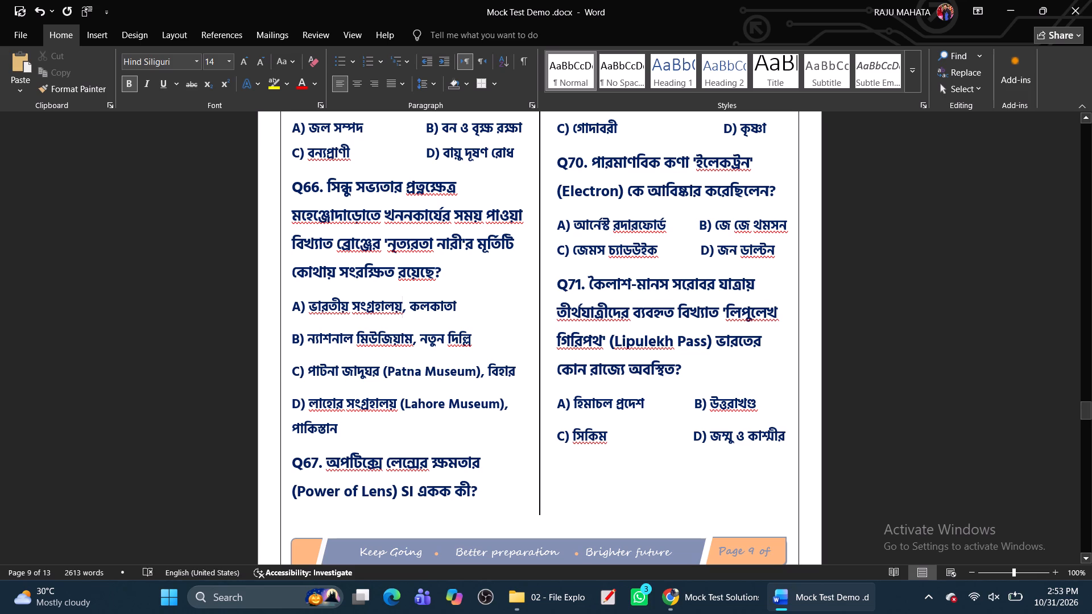
Delete the English text "(Patna Museum)" from option C of Q66, including both brackets.
{"action": "left_click_drag", "start_coordinate": [383, 373], "coordinate": [468, 370]}
{"action": "key", "text": "BackSpace"}
{"action": "left_click", "coordinate": [384, 373]}
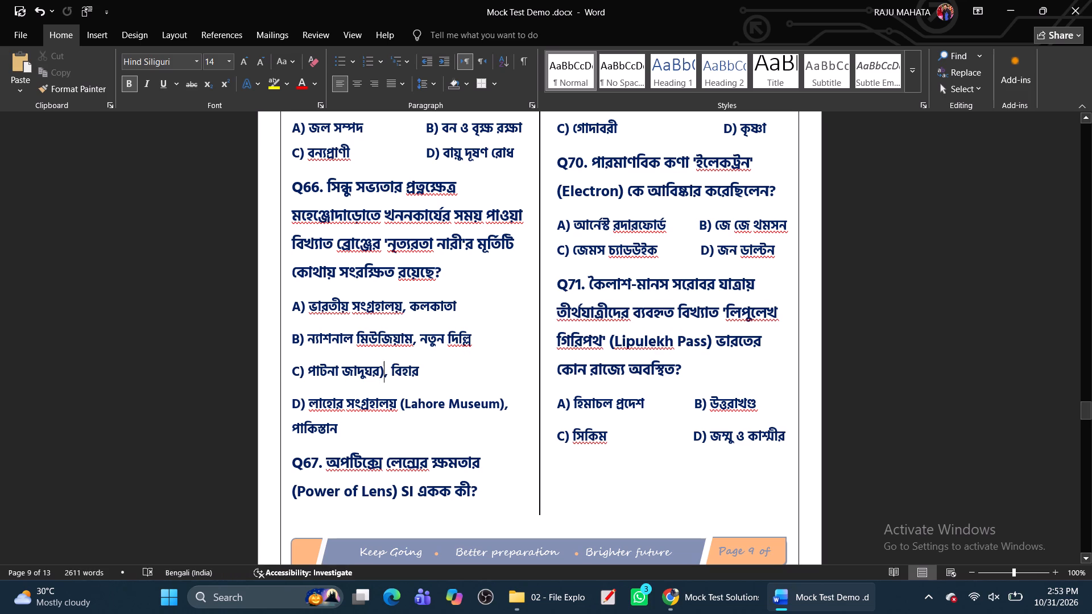
{"action": "key", "text": "BackSpace"}
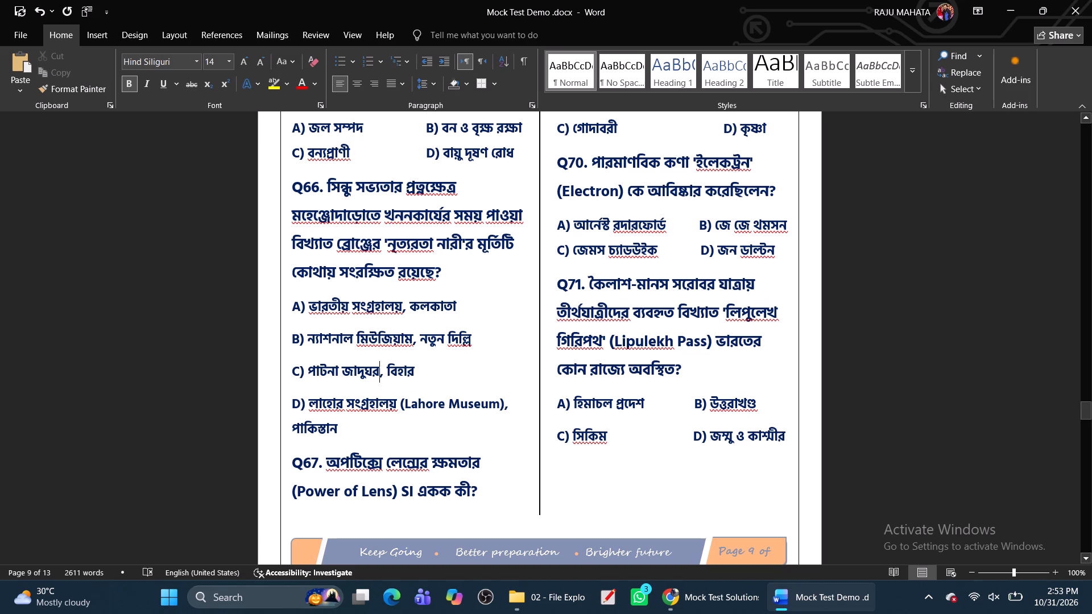
Delete the English text "(Lahore Museum)" from option D of Q66, including both brackets.
{"action": "left_click_drag", "start_coordinate": [399, 403], "coordinate": [500, 406]}
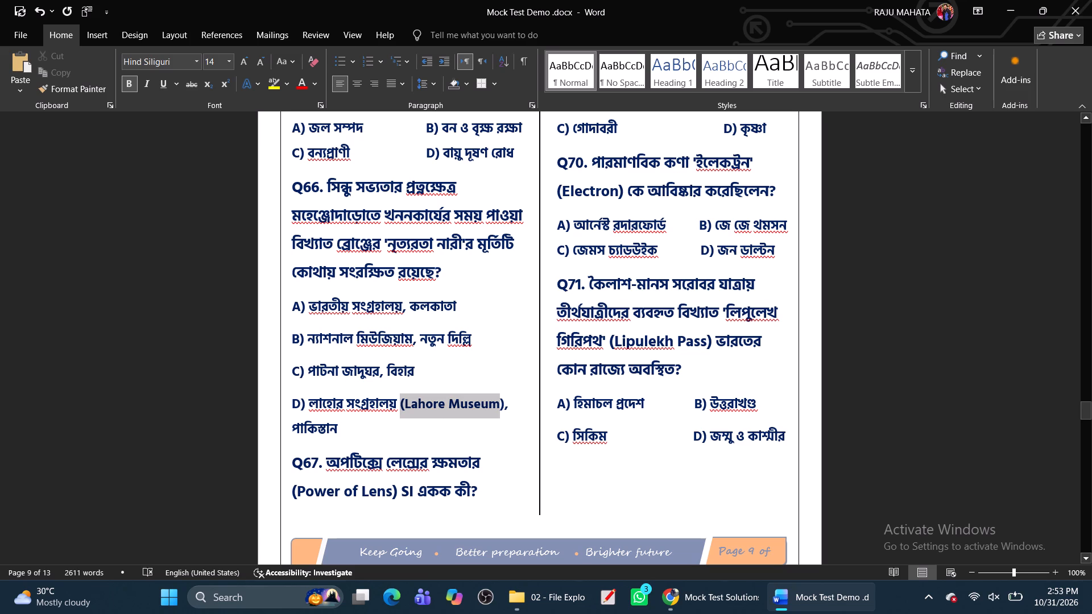
{"action": "left_click_drag", "start_coordinate": [500, 406], "coordinate": [498, 405]}
{"action": "key", "text": "BackSpace"}
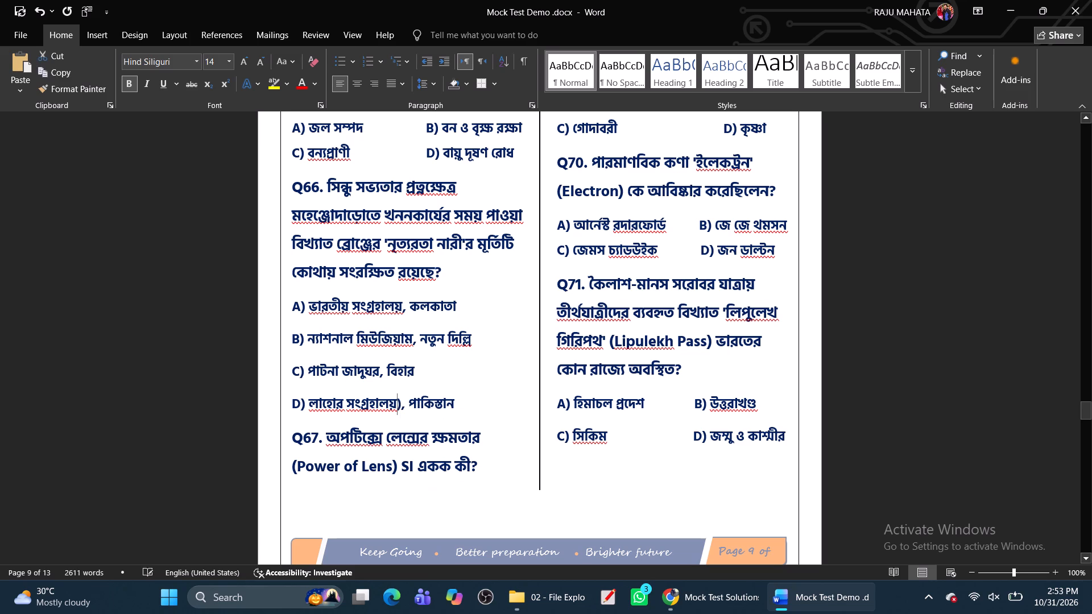
{"action": "left_click", "coordinate": [402, 401]}
{"action": "left_click", "coordinate": [400, 404]}
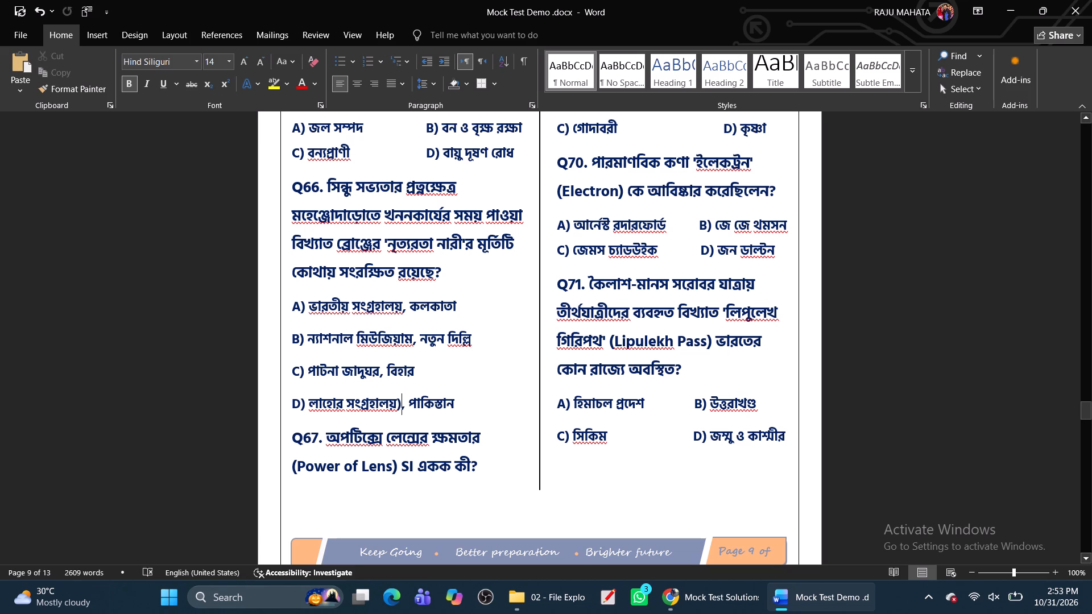
{"action": "left_click", "coordinate": [399, 405]}
{"action": "left_click", "coordinate": [399, 405]}
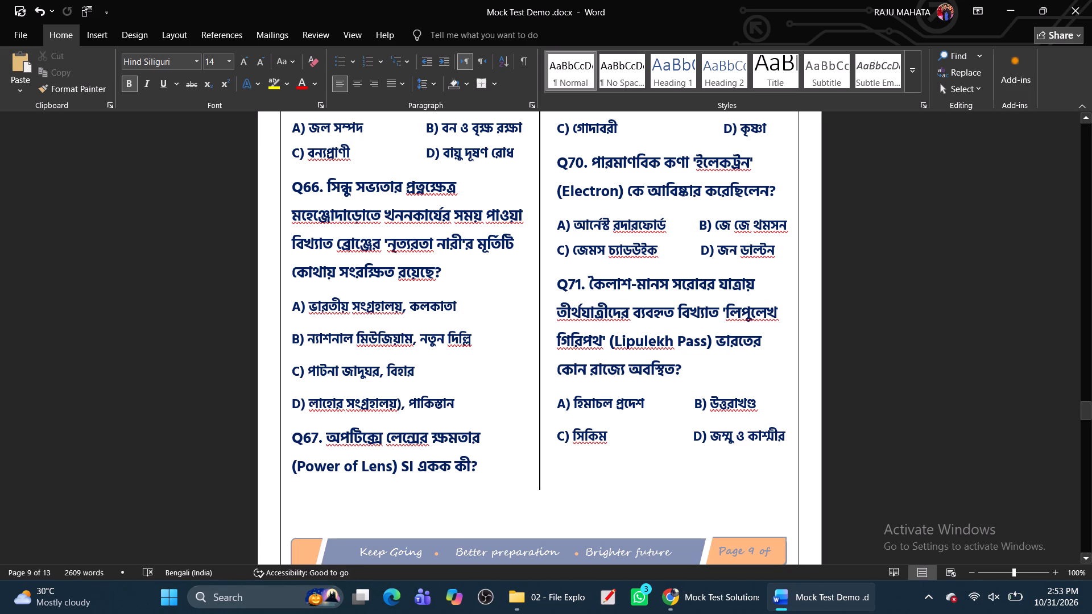
{"action": "left_click", "coordinate": [398, 404]}
{"action": "left_click", "coordinate": [400, 404]}
{"action": "key", "text": "BackSpace"}
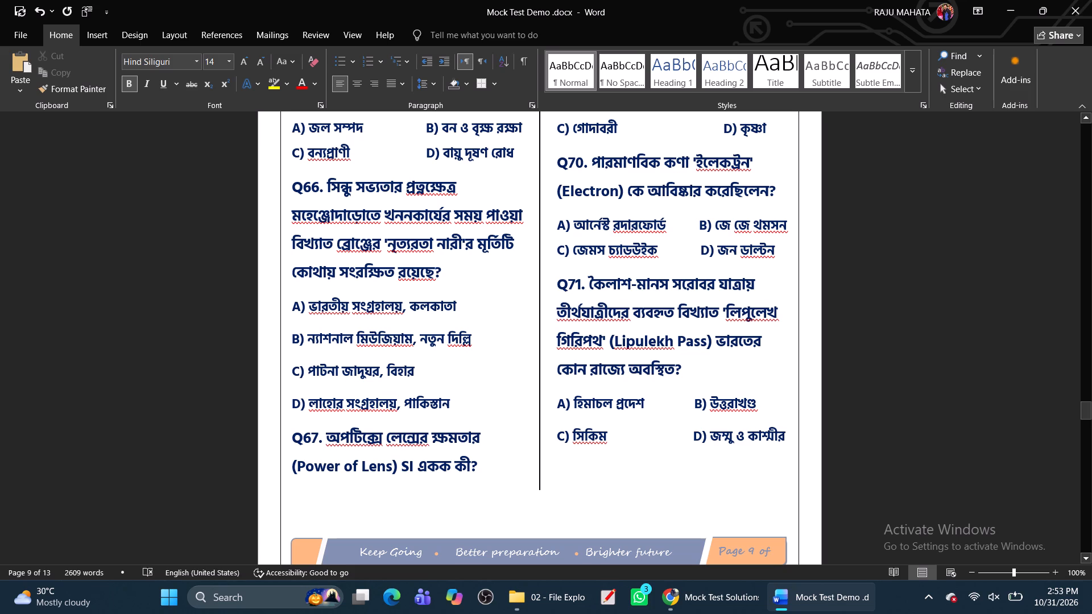
Check the layout around the end of page 9 and save the document.
{"action": "scroll", "coordinate": [632, 302], "scroll_direction": "down", "scroll_amount": 4}
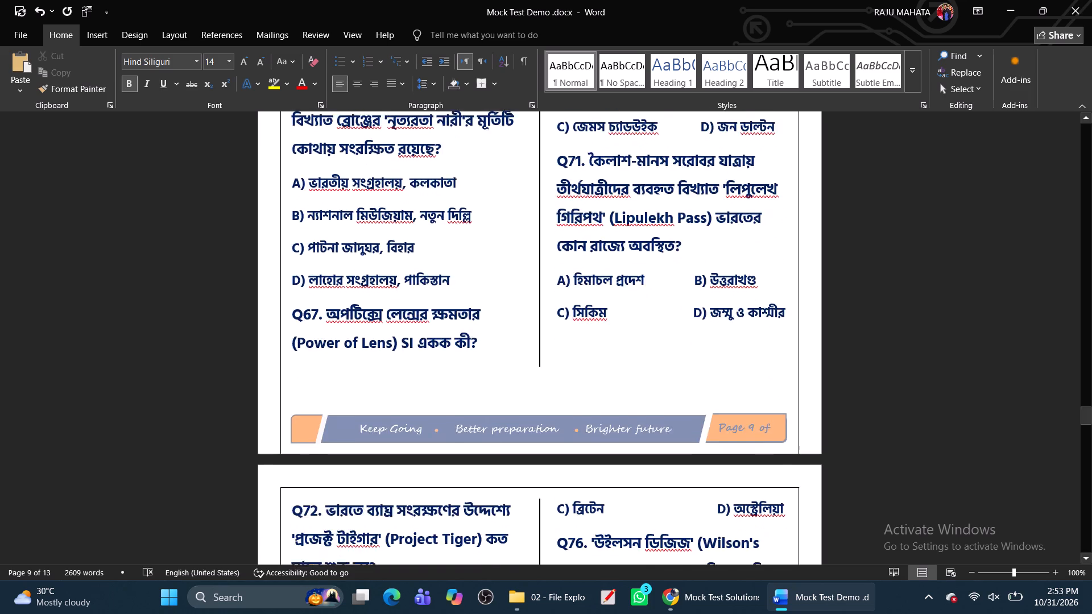
{"action": "scroll", "coordinate": [632, 302], "scroll_direction": "down", "scroll_amount": 4}
{"action": "left_click", "coordinate": [20, 12]}
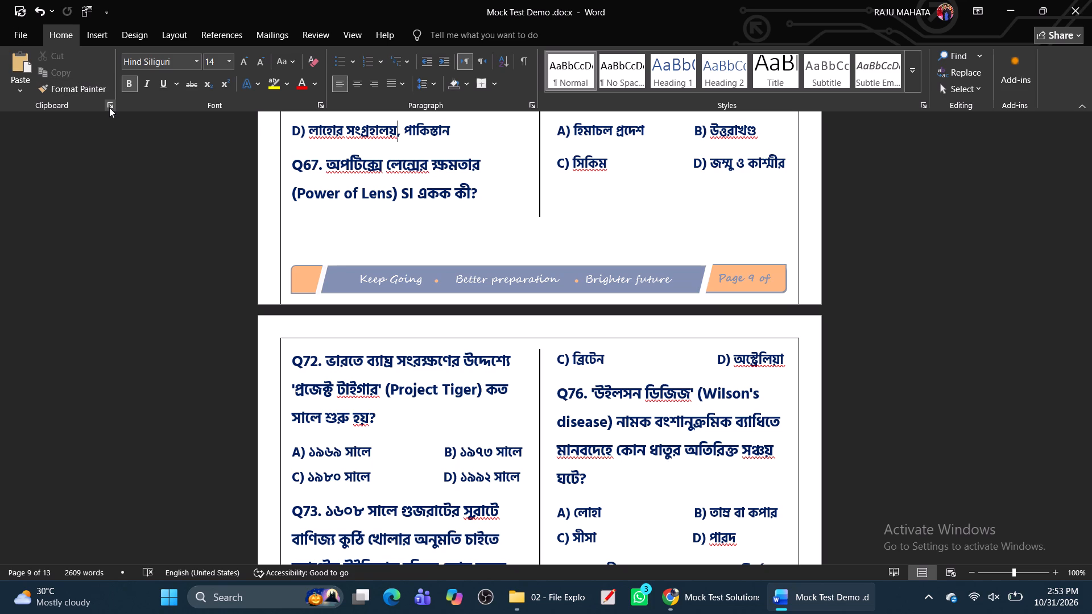
Start saving a copy of the document to the RANISH CLASS ROOM > Mock Test > 02 folder on the E: drive.
{"action": "left_click", "coordinate": [21, 42]}
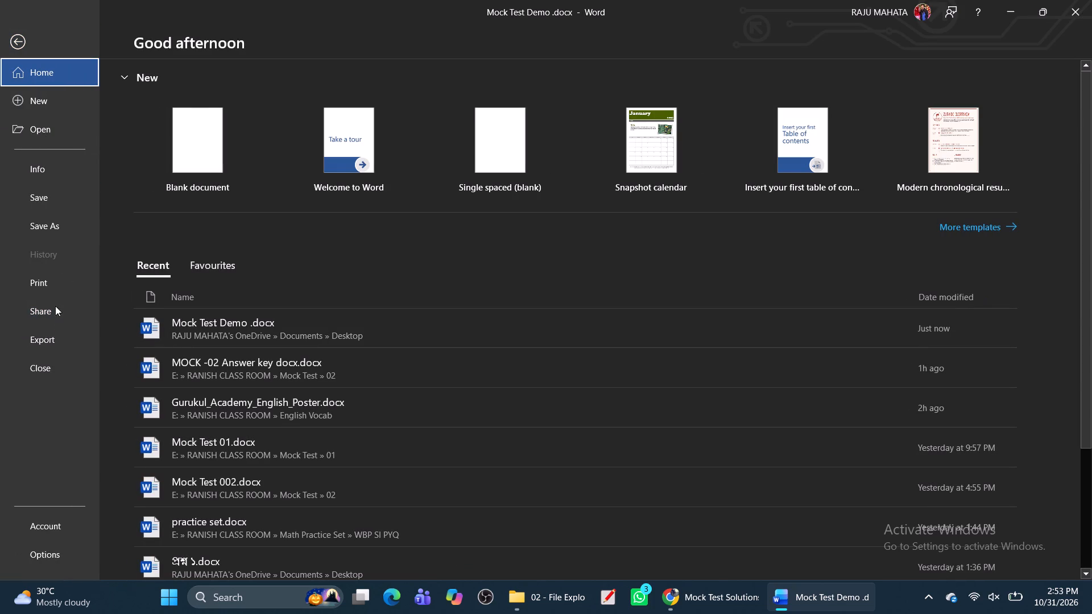
{"action": "left_click", "coordinate": [48, 227]}
{"action": "double_click", "coordinate": [188, 265]}
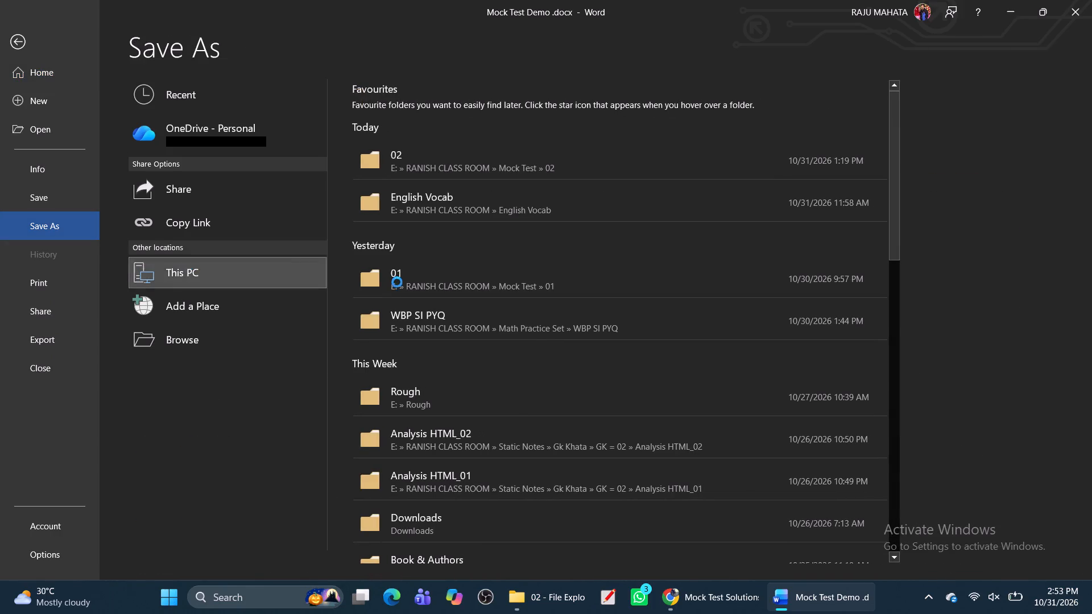
{"action": "scroll", "coordinate": [32, 184], "scroll_direction": "down", "scroll_amount": 5}
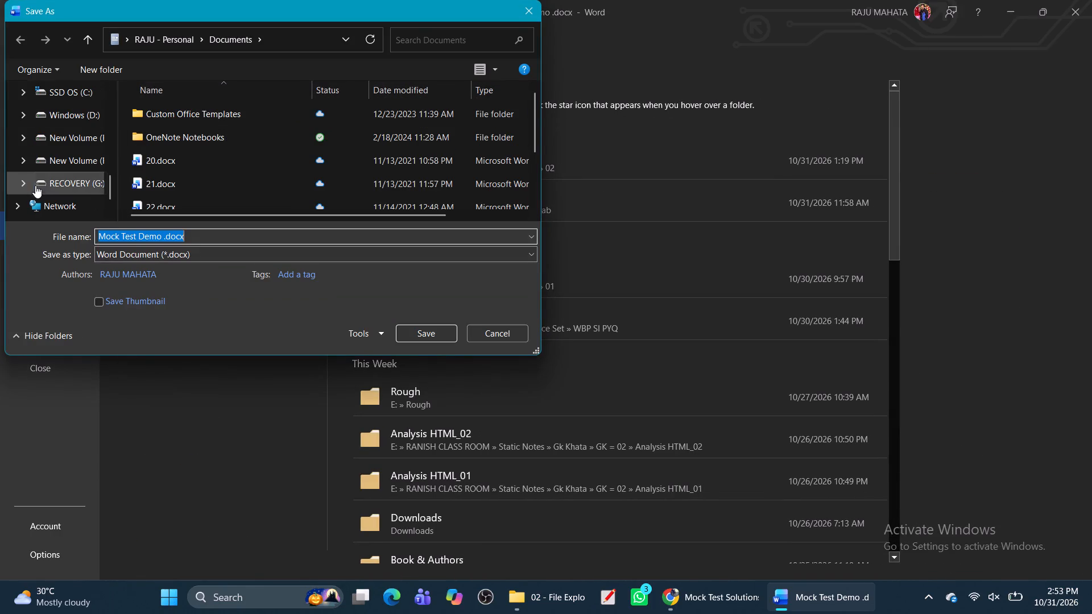
{"action": "left_click", "coordinate": [57, 146]}
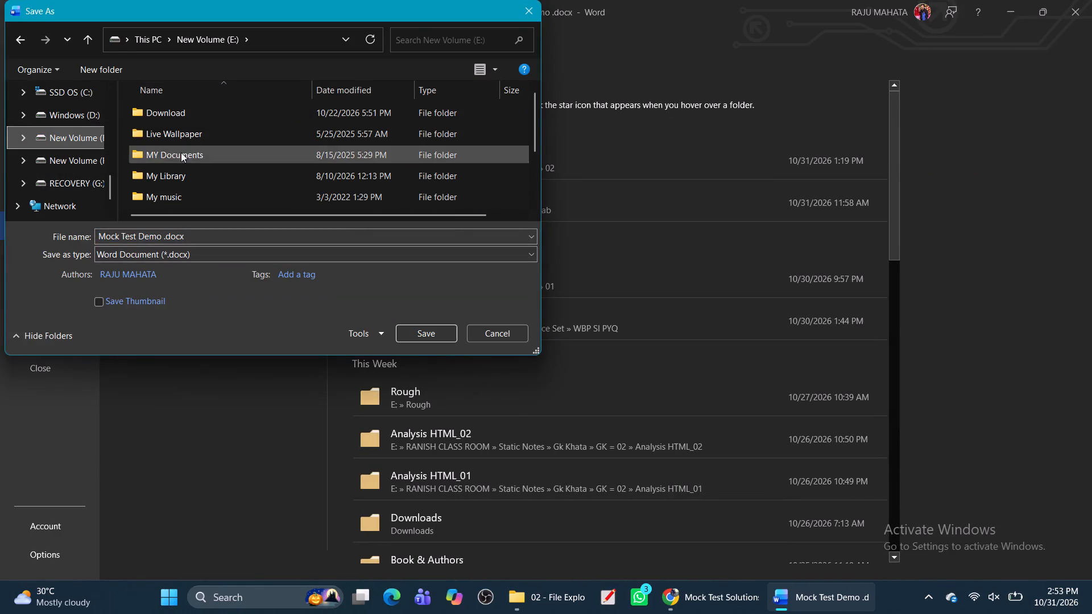
{"action": "scroll", "coordinate": [180, 153], "scroll_direction": "down", "scroll_amount": 3}
{"action": "double_click", "coordinate": [186, 156]}
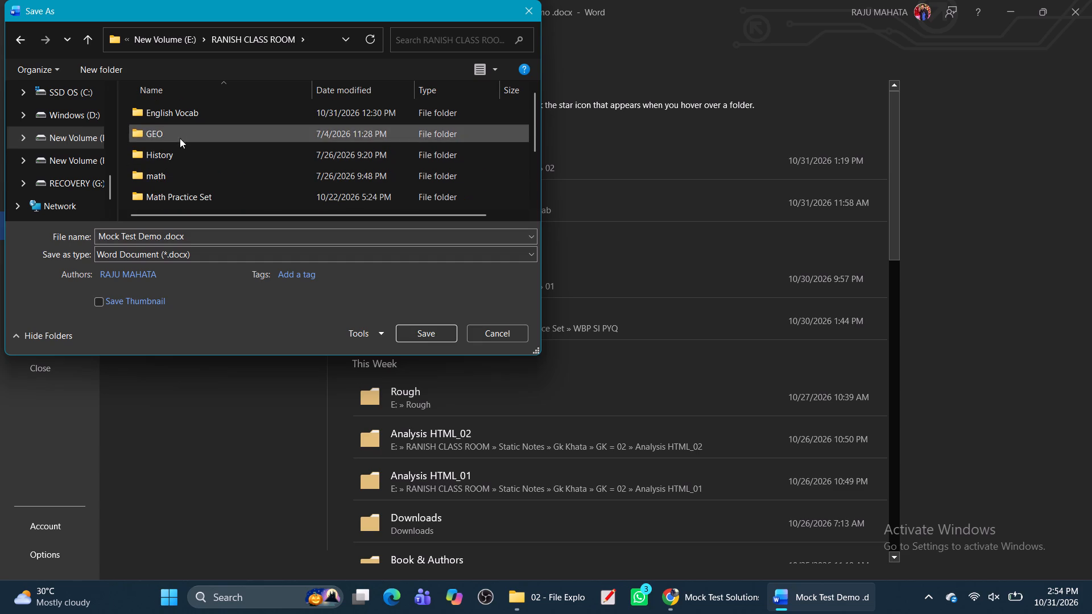
{"action": "scroll", "coordinate": [167, 162], "scroll_direction": "down", "scroll_amount": 1}
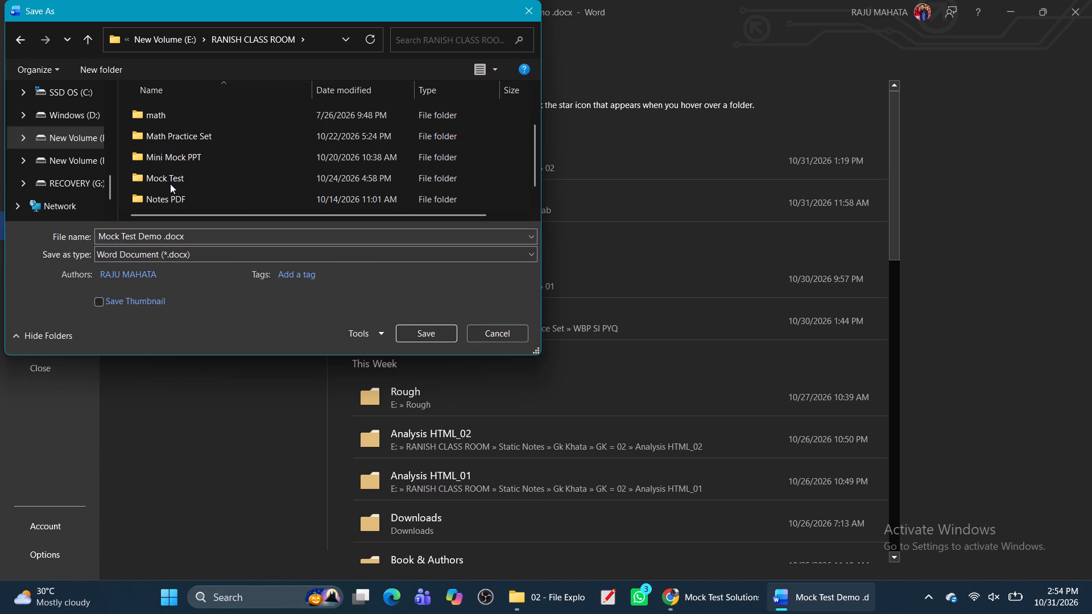
{"action": "double_click", "coordinate": [170, 184]}
{"action": "double_click", "coordinate": [163, 139]}
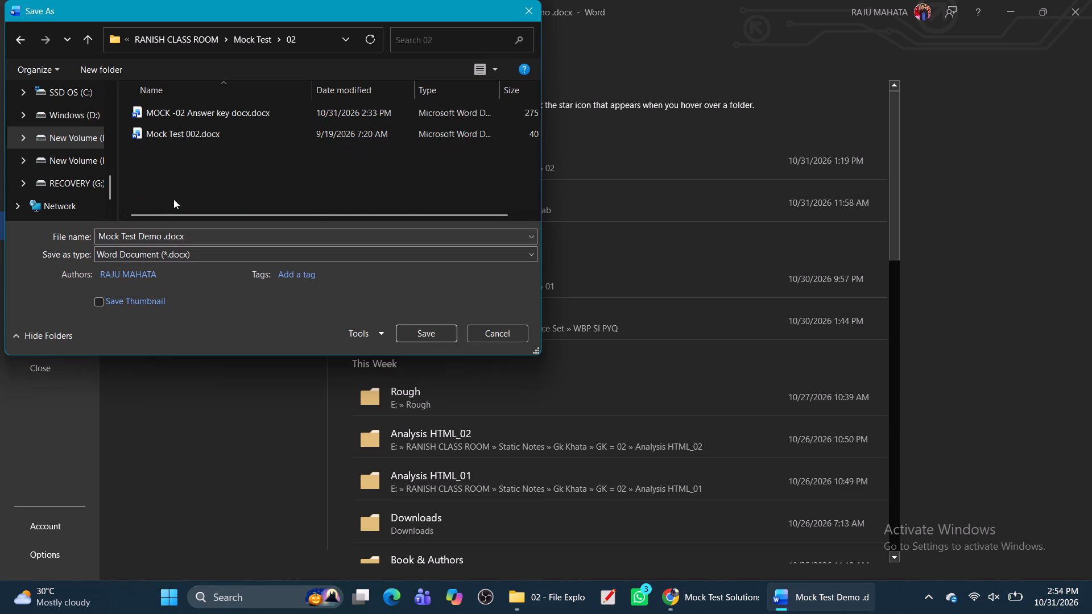
Replace "Demo" with "02" in the file name, making it "Mock Test 02", and save the copy as a Word document.
{"action": "left_click", "coordinate": [156, 236]}
{"action": "left_click", "coordinate": [156, 236]}
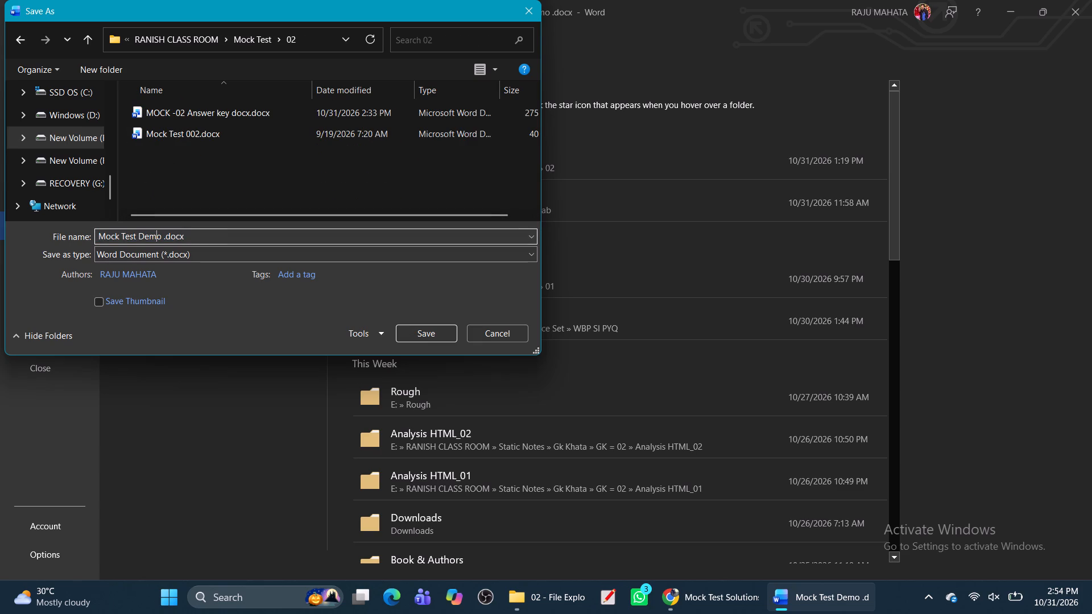
{"action": "left_click_drag", "start_coordinate": [160, 238], "coordinate": [147, 235]}
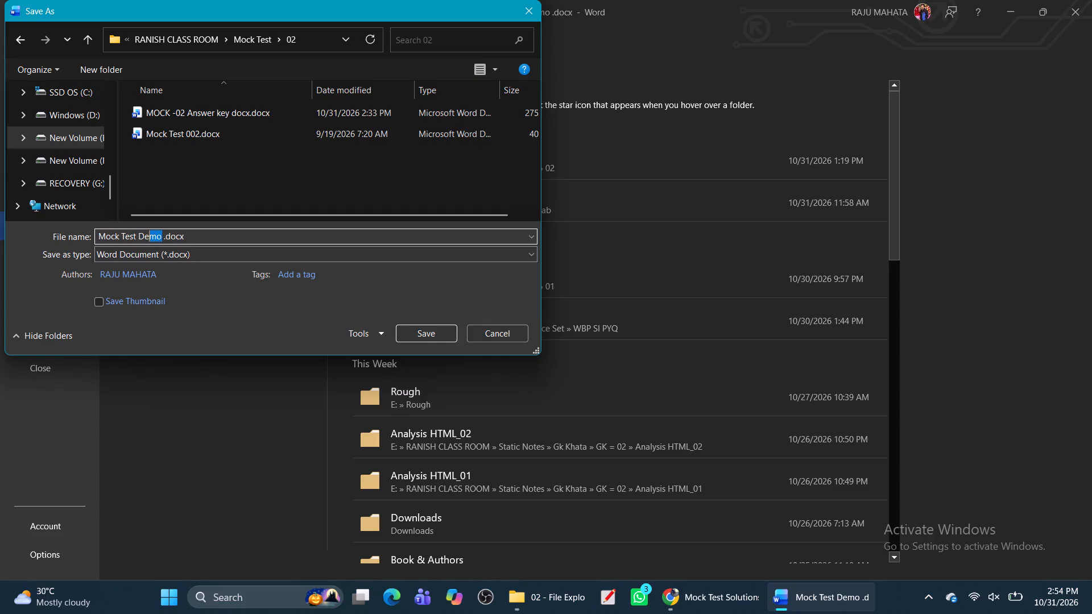
{"action": "left_click_drag", "start_coordinate": [147, 235], "coordinate": [140, 240]}
{"action": "key", "text": "BackSpace"}
{"action": "type", "text": "02"}
{"action": "left_click", "coordinate": [418, 329]}
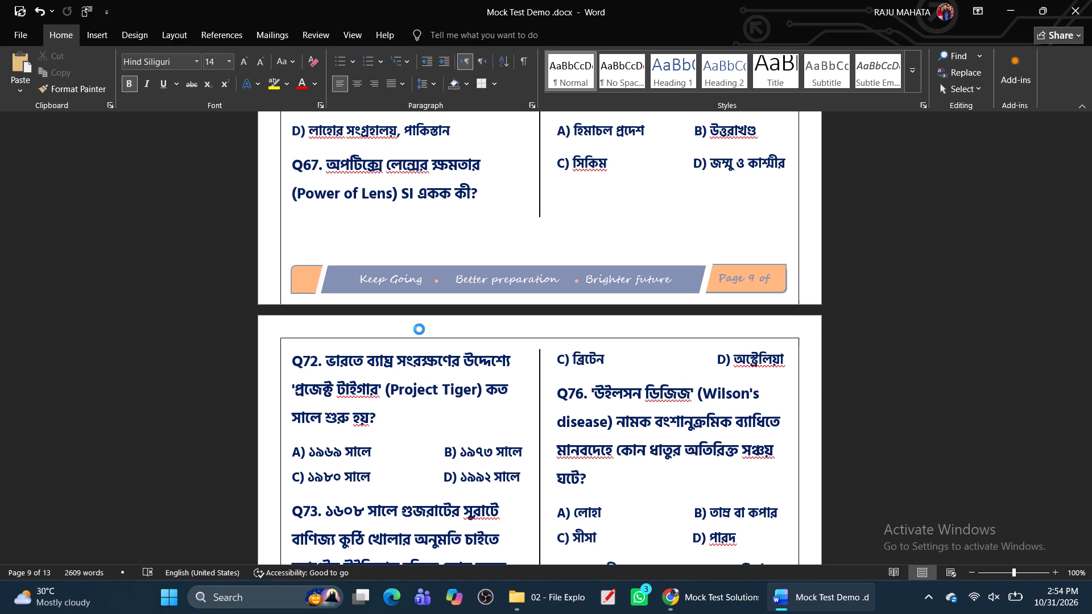
{"action": "left_click", "coordinate": [559, 607]}
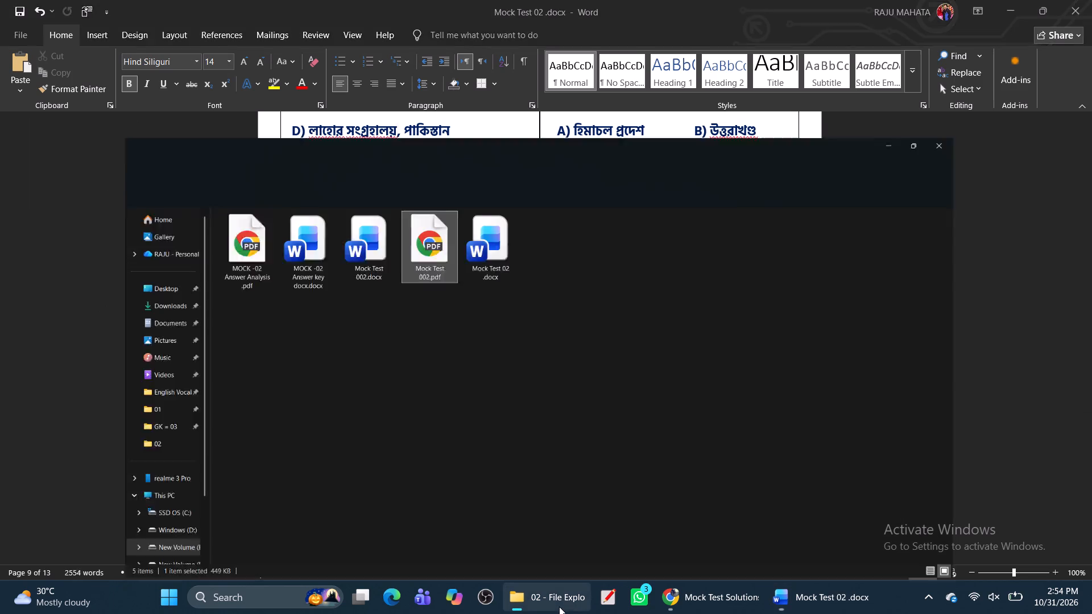
{"action": "left_click", "coordinate": [298, 267]}
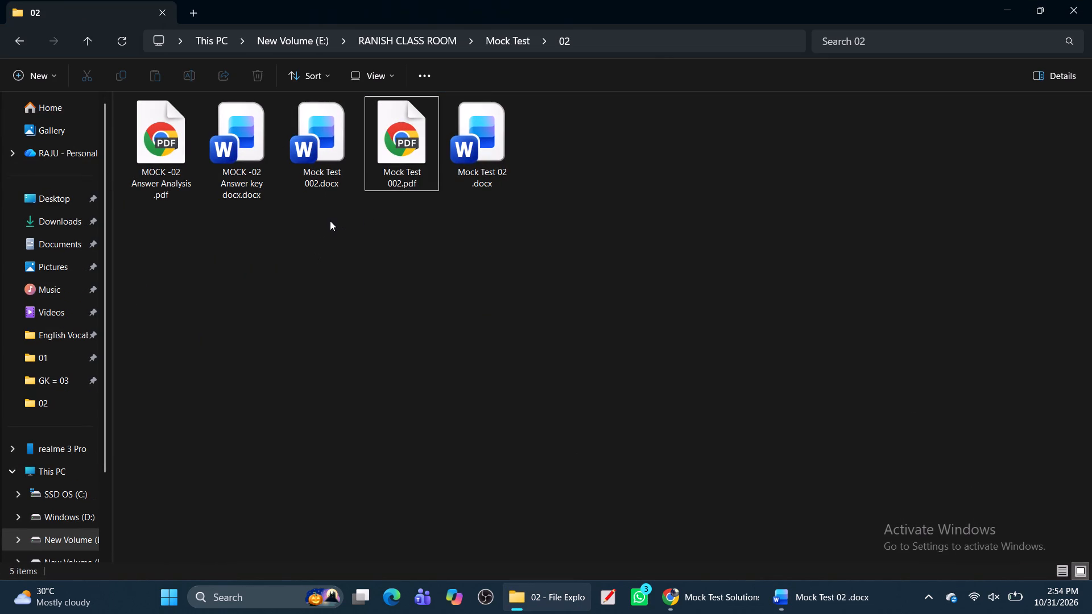
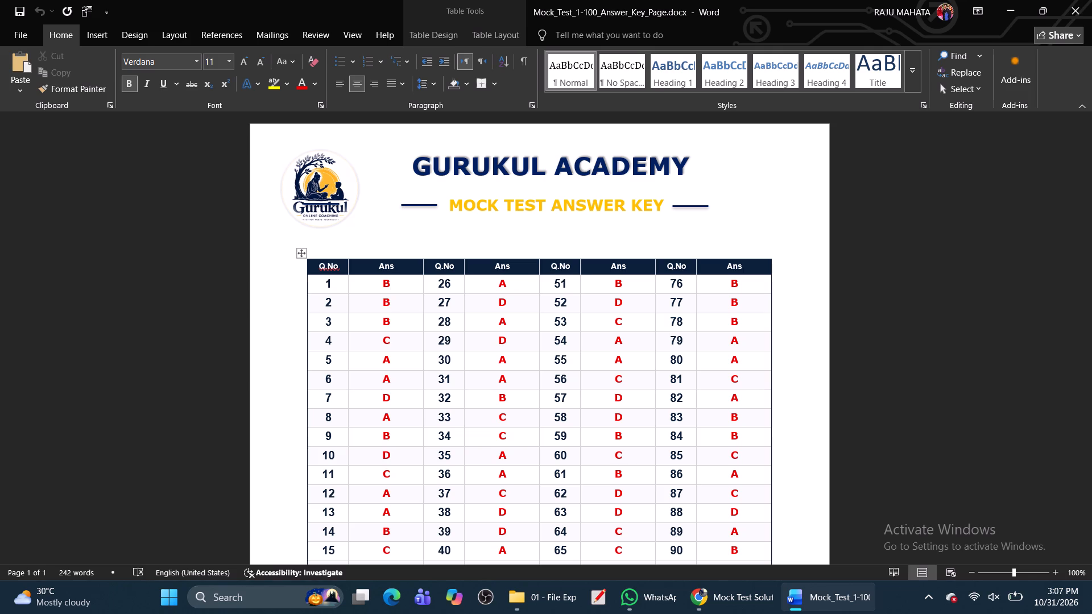
In the answer key table, set answers 1 and 3 to C and answer 4 to B, and clear answer 2.
{"action": "key", "text": "BackSpace"}
{"action": "key", "text": "shift+c"}
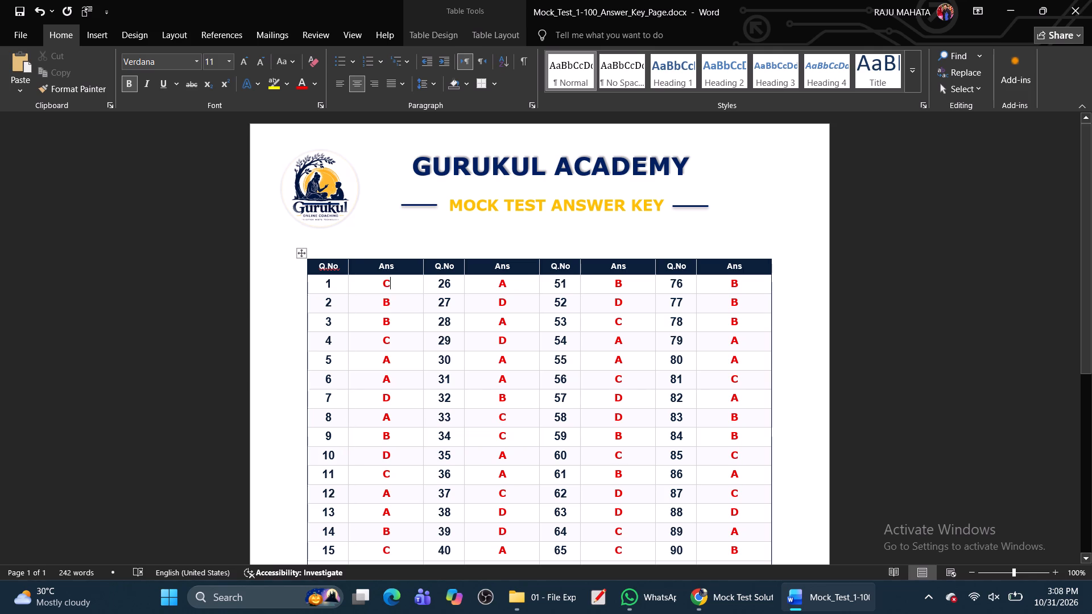
{"action": "left_click", "coordinate": [394, 304]}
{"action": "key", "text": "BackSpace"}
{"action": "left_click", "coordinate": [391, 322]}
{"action": "key", "text": "BackSpace"}
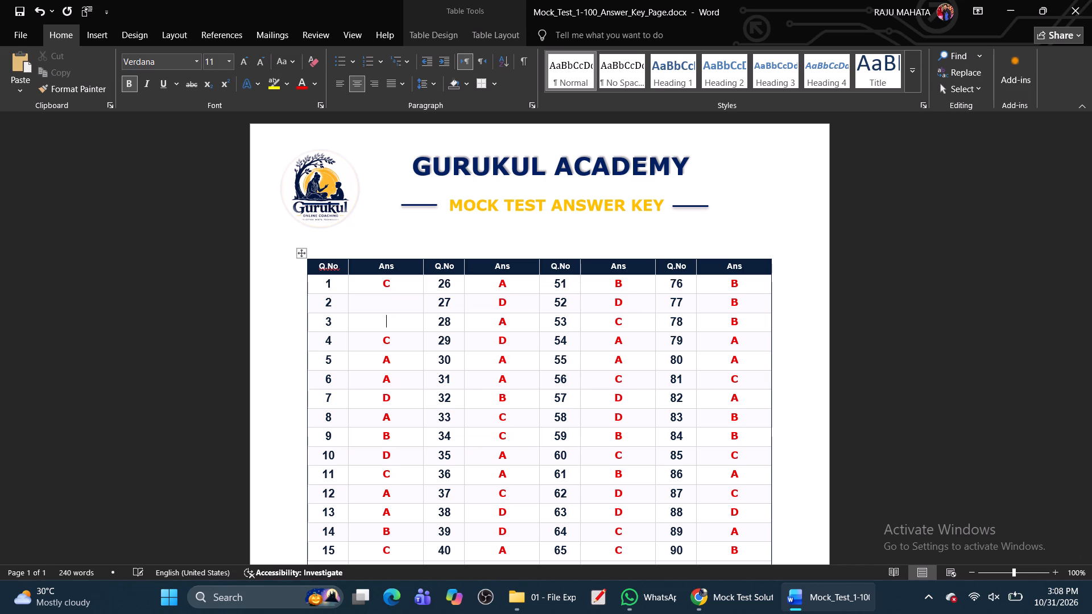
{"action": "key", "text": "shift+c"}
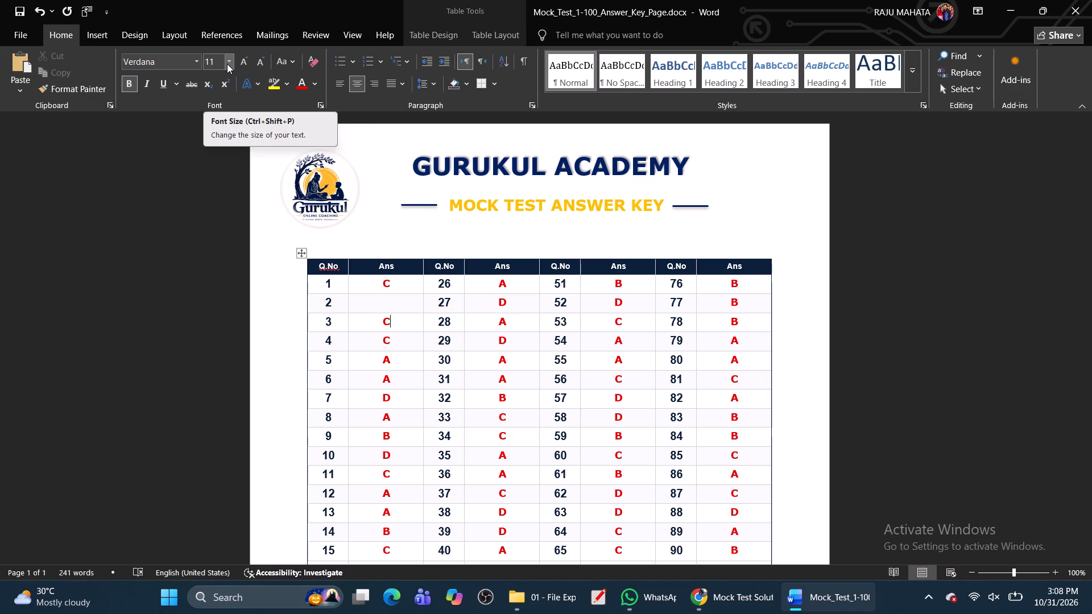
{"action": "left_click", "coordinate": [388, 343]}
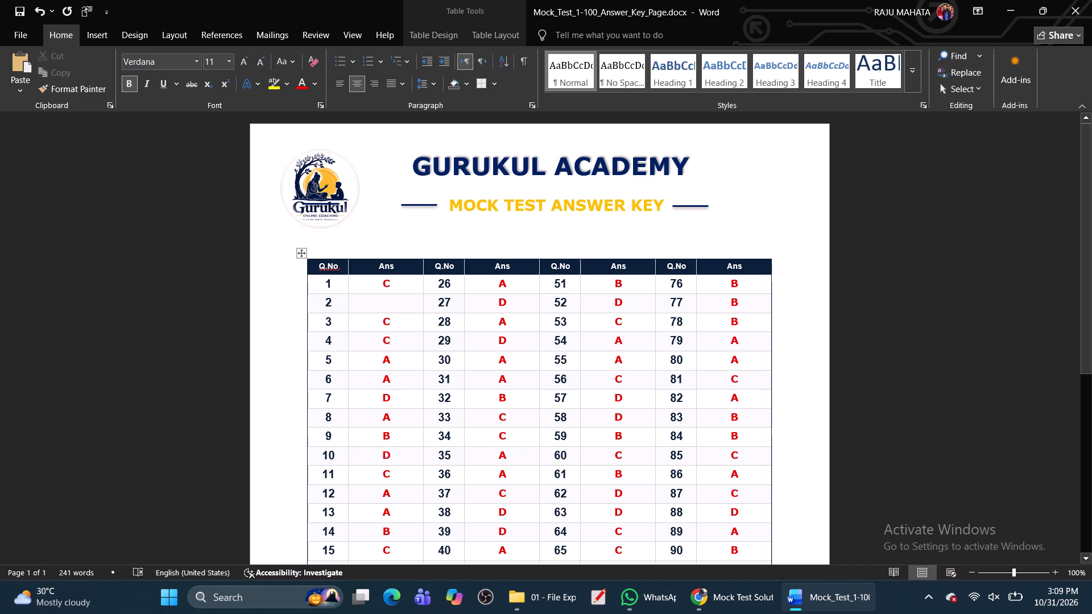
{"action": "key", "text": "BackSpace"}
{"action": "key", "text": "b"}
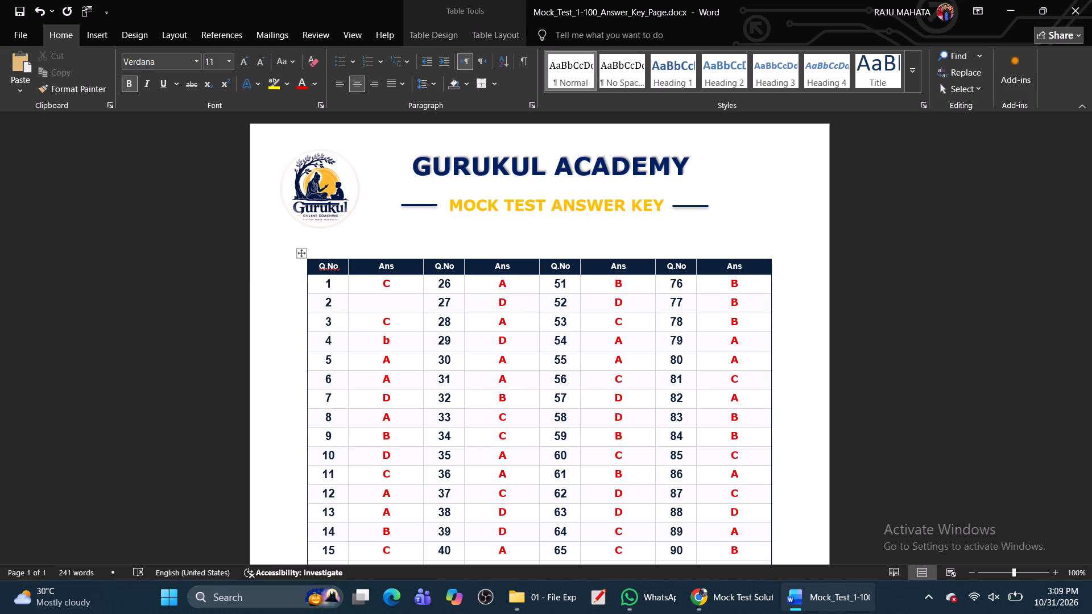
{"action": "key", "text": "BackSpace"}
{"action": "key", "text": "shift+b"}
Clear the answers for questions 5 and 8, and set the answers for questions 7 and 9 to A.
{"action": "left_click", "coordinate": [391, 365]}
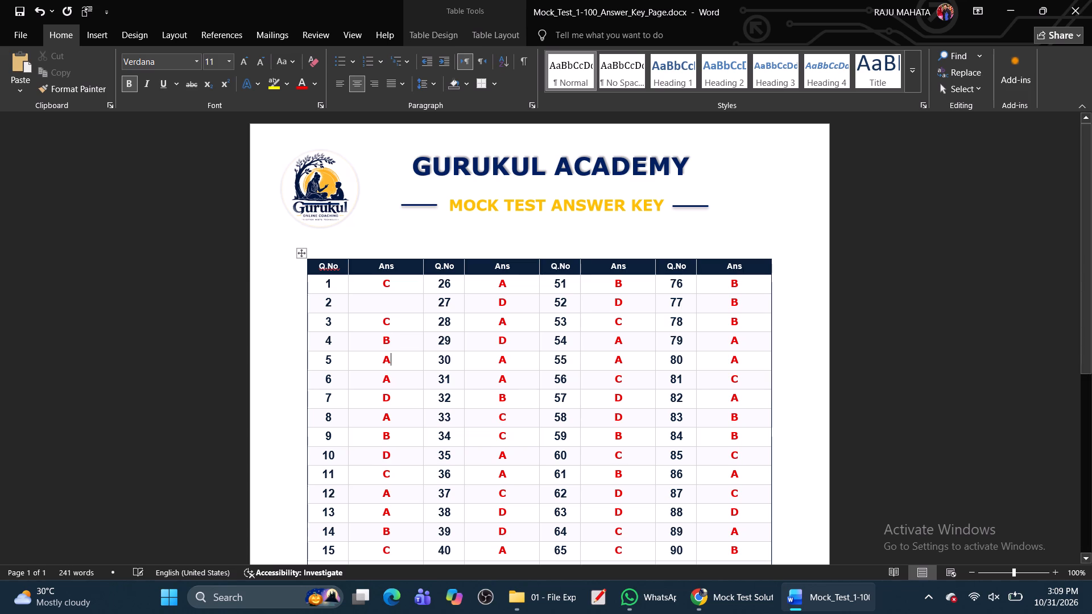
{"action": "key", "text": "BackSpace"}
{"action": "left_click", "coordinate": [394, 380]}
{"action": "left_click", "coordinate": [393, 398]}
{"action": "key", "text": "BackSpace"}
{"action": "key", "text": "shift+a"}
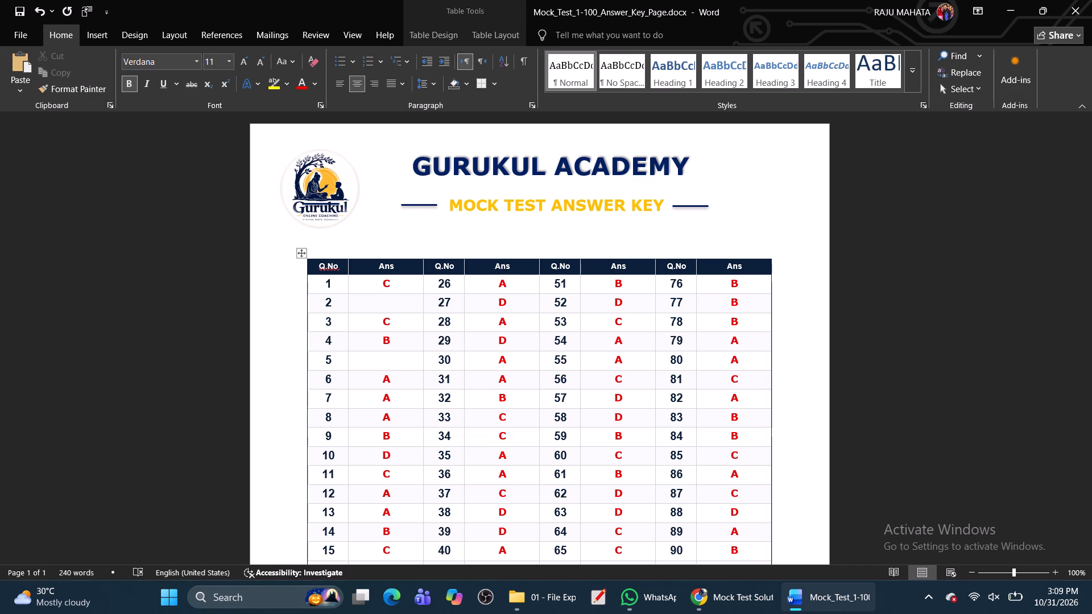
{"action": "left_click", "coordinate": [394, 416]}
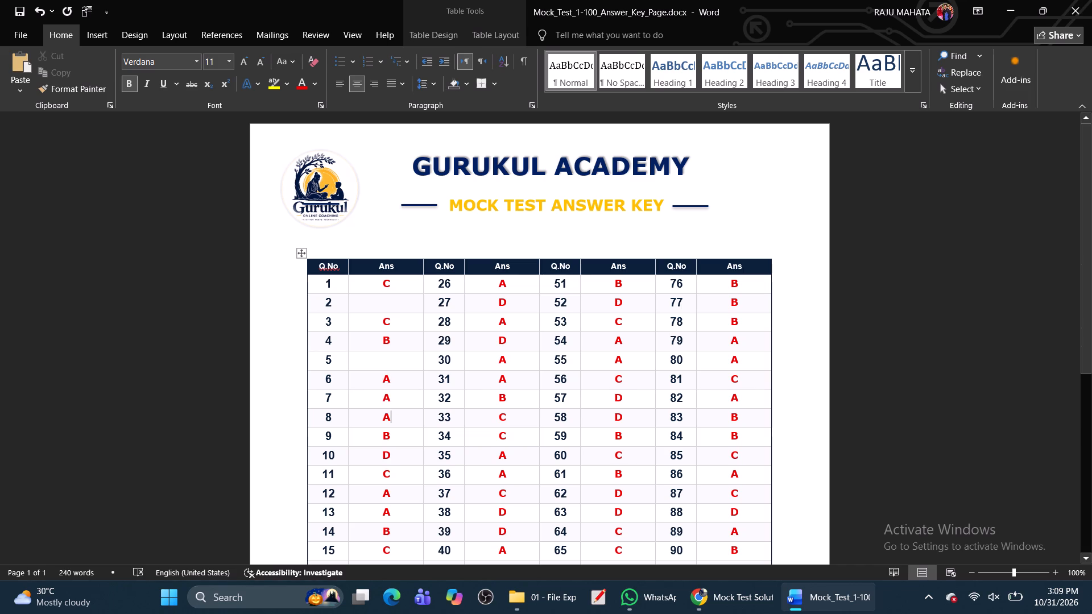
{"action": "key", "text": "BackSpace"}
{"action": "left_click", "coordinate": [392, 442]}
{"action": "key", "text": "BackSpace"}
{"action": "key", "text": "a"}
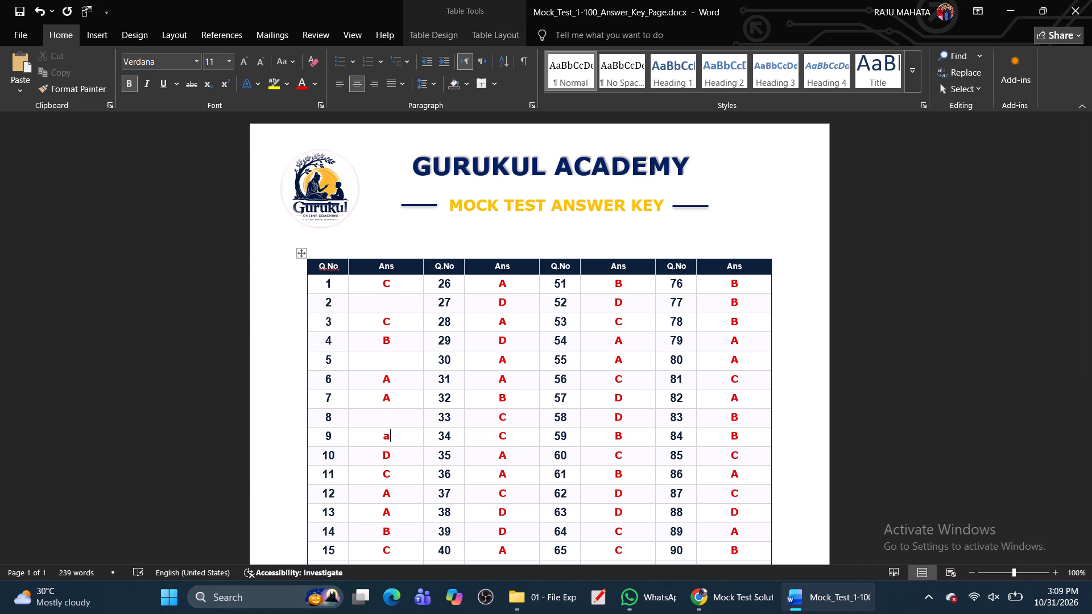
{"action": "key", "text": "BackSpace"}
{"action": "key", "text": "shift+a"}
Set the answers for questions 10, 12 and 13 to B, and clear the answer for question 11.
{"action": "left_click", "coordinate": [393, 458]}
{"action": "key", "text": "BackSpace"}
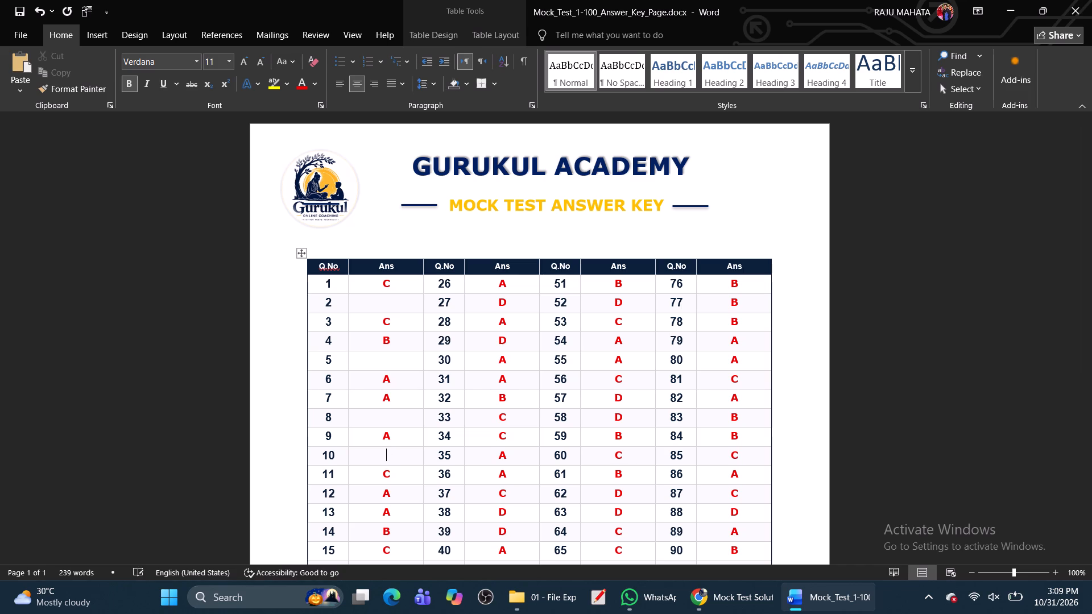
{"action": "key", "text": "shift+b"}
{"action": "scroll", "coordinate": [393, 458], "scroll_direction": "down", "scroll_amount": 1}
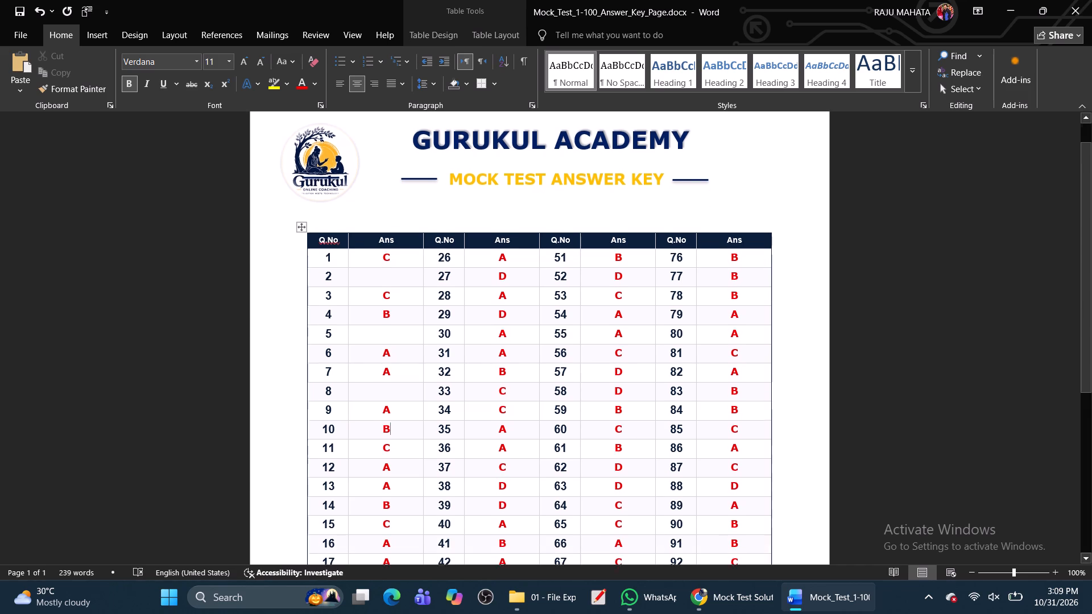
{"action": "left_click", "coordinate": [394, 441]}
{"action": "key", "text": "BackSpace"}
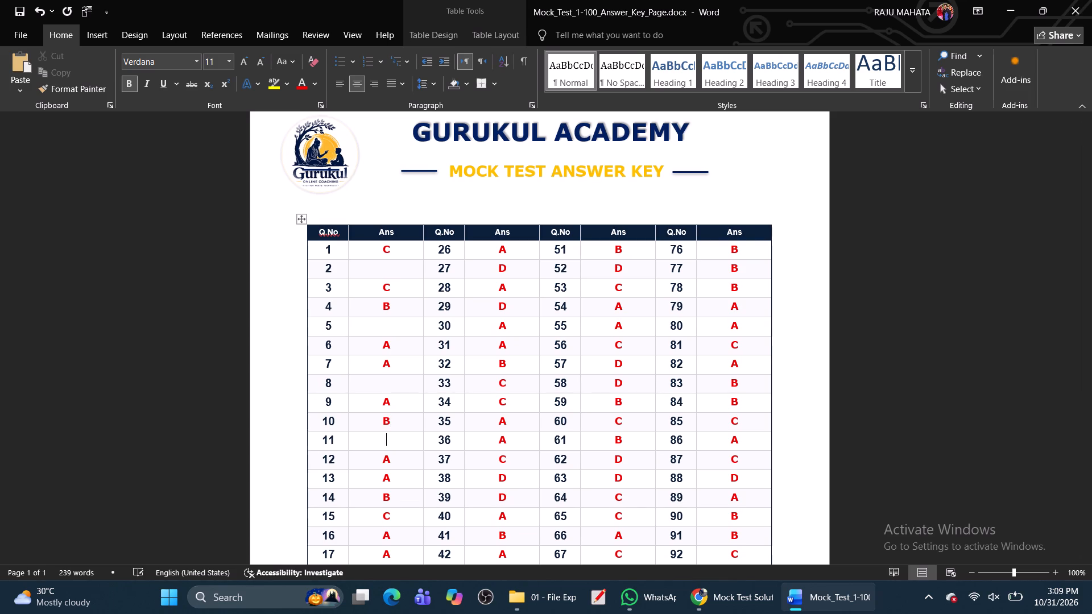
{"action": "left_click", "coordinate": [394, 455]}
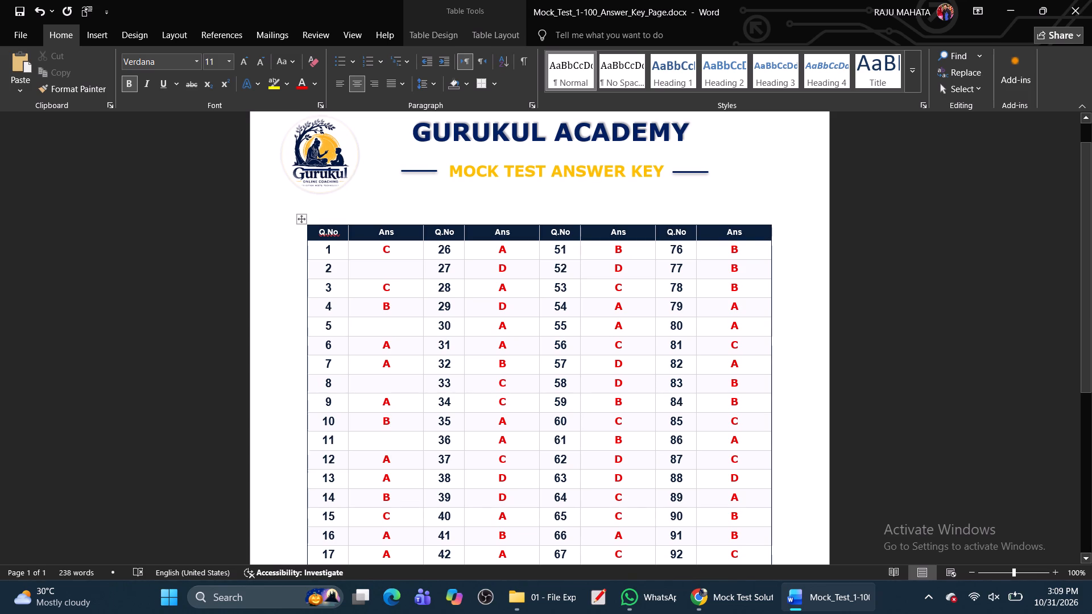
{"action": "key", "text": "BackSpace"}
{"action": "key", "text": "shift+b"}
{"action": "left_click", "coordinate": [391, 476]}
{"action": "key", "text": "BackSpace"}
{"action": "key", "text": "shift+b"}
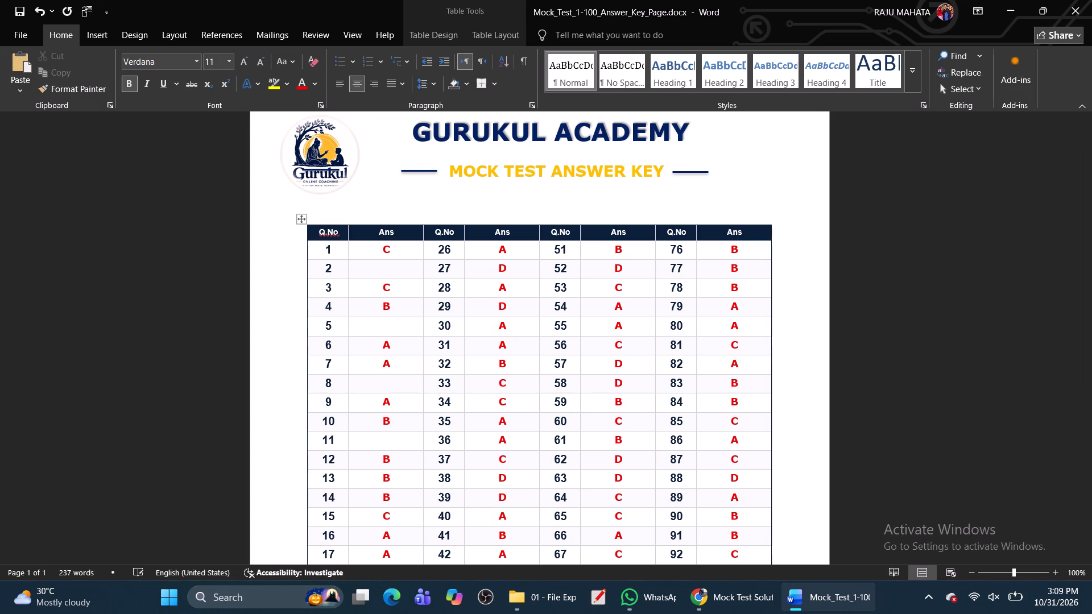
Clear the answers for questions 14 and 17, and set the answers for questions 15 and 19 to B.
{"action": "scroll", "coordinate": [391, 489], "scroll_direction": "down", "scroll_amount": 1}
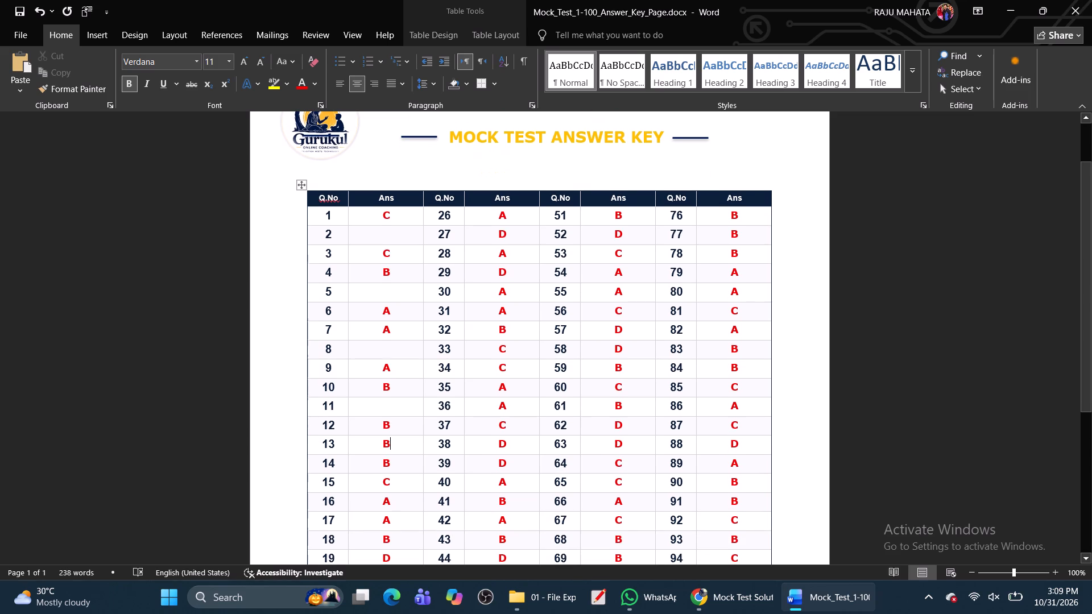
{"action": "left_click", "coordinate": [391, 459]}
{"action": "key", "text": "BackSpace"}
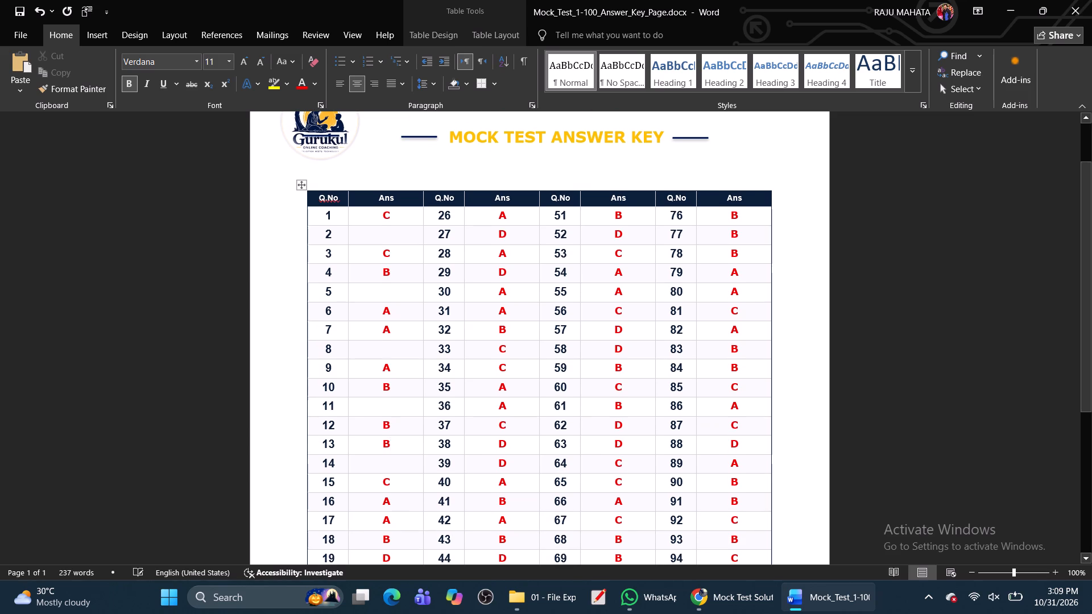
{"action": "left_click", "coordinate": [396, 482]}
{"action": "key", "text": "BackSpace"}
{"action": "key", "text": "shift+b"}
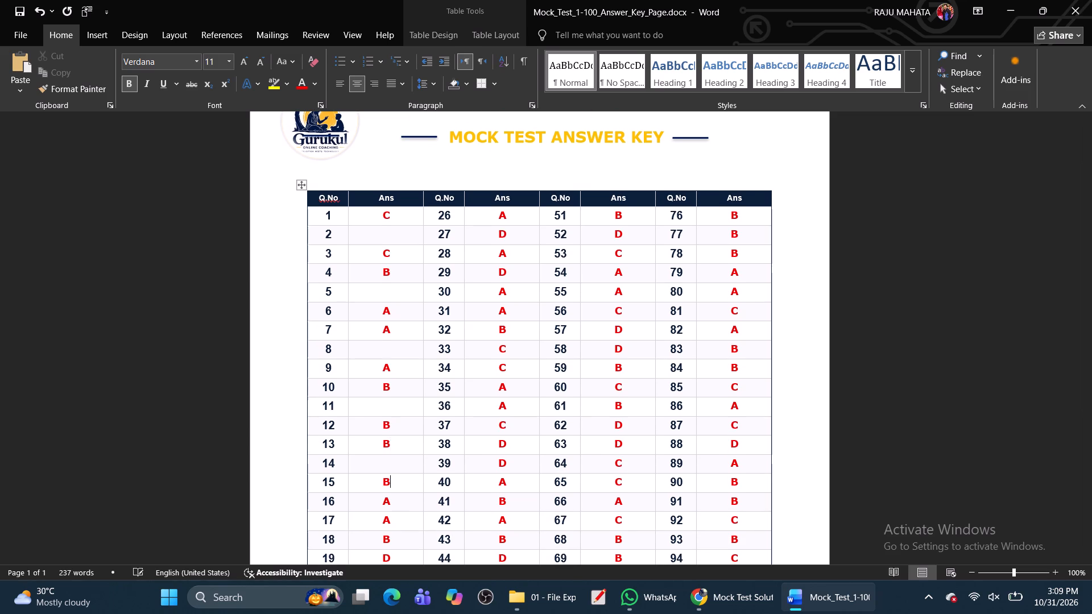
{"action": "scroll", "coordinate": [387, 478], "scroll_direction": "down", "scroll_amount": 3}
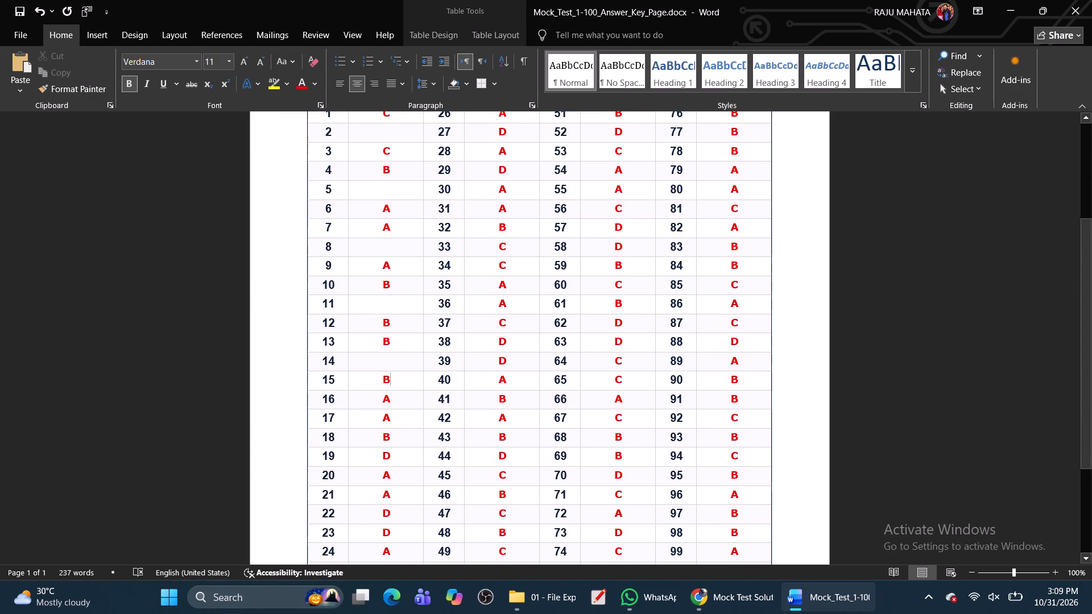
{"action": "left_click", "coordinate": [391, 418]}
{"action": "key", "text": "BackSpace"}
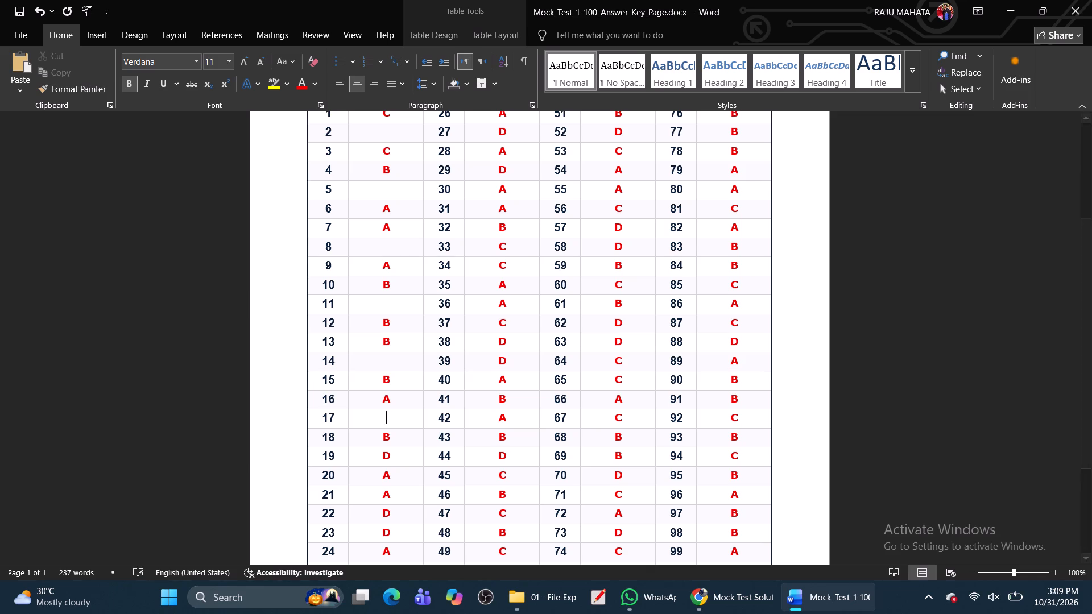
{"action": "left_click", "coordinate": [392, 454]}
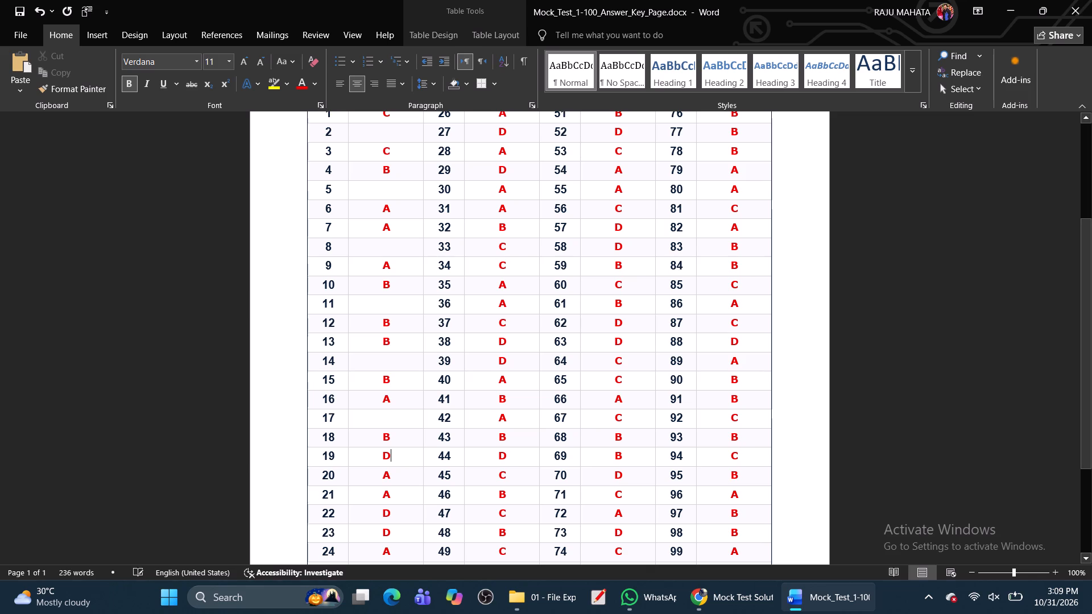
{"action": "key", "text": "BackSpace"}
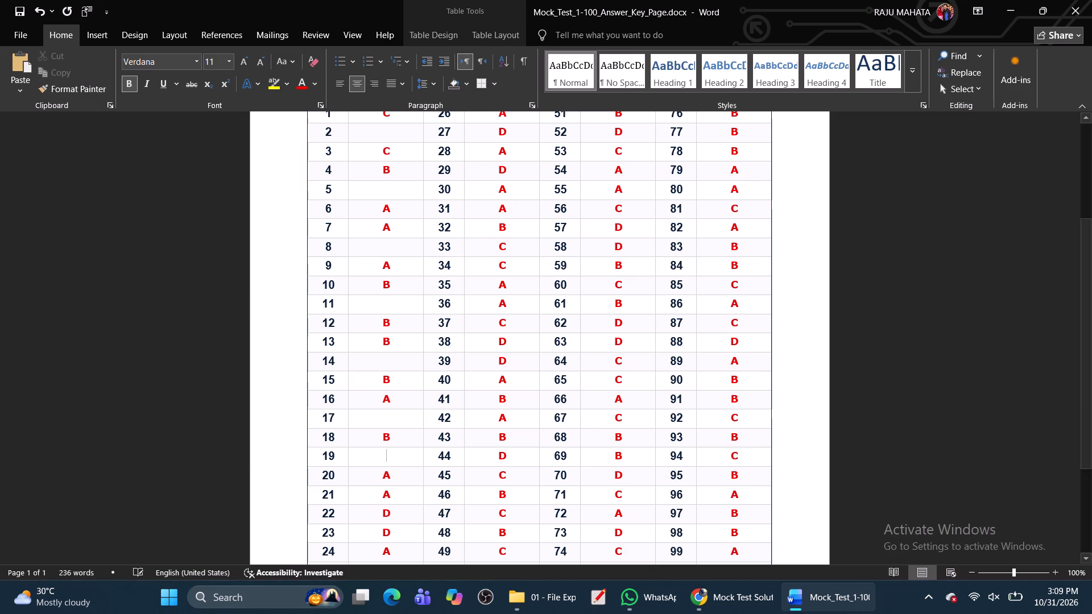
{"action": "key", "text": "shift+b"}
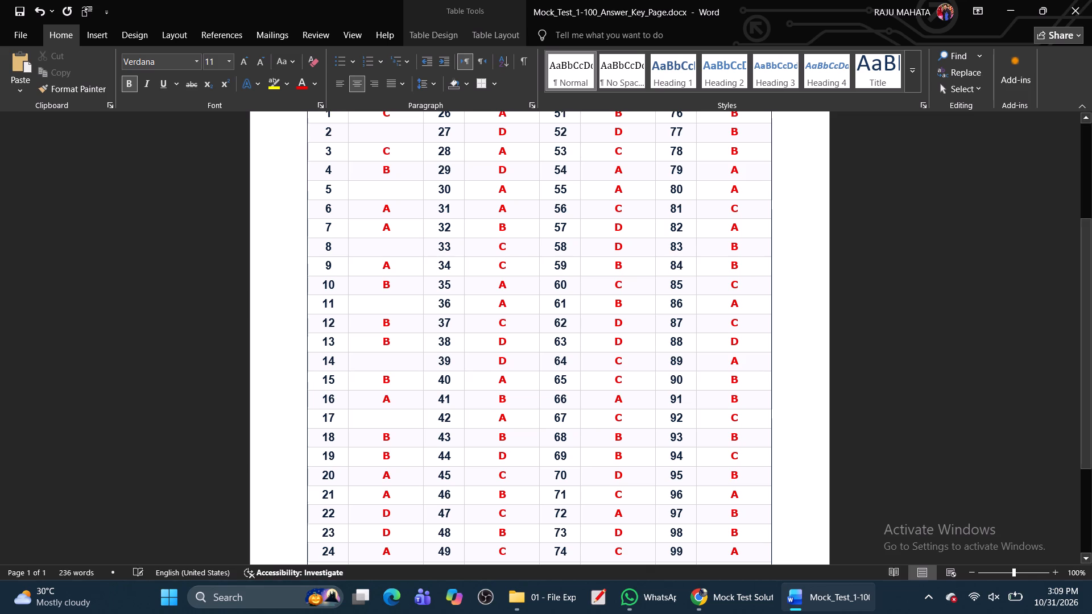
Clear the answers for questions 20 and 23, and set the answers for questions 22 and 25 to B.
{"action": "left_click", "coordinate": [393, 479]}
{"action": "key", "text": "BackSpace"}
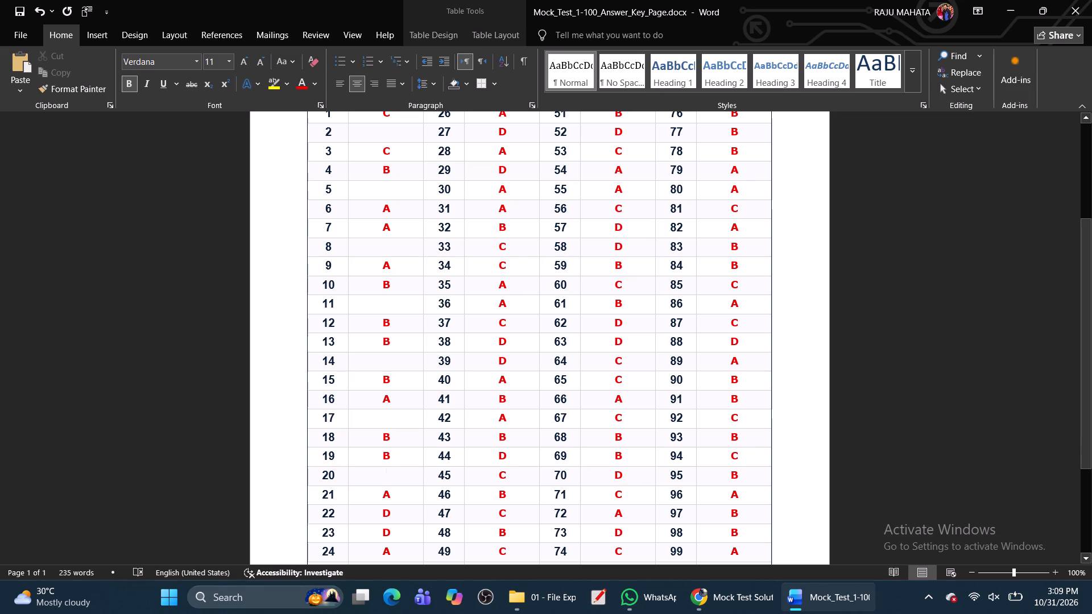
{"action": "left_click", "coordinate": [392, 493]}
{"action": "left_click", "coordinate": [394, 512]}
{"action": "key", "text": "BackSpace"}
{"action": "key", "text": "shift+b"}
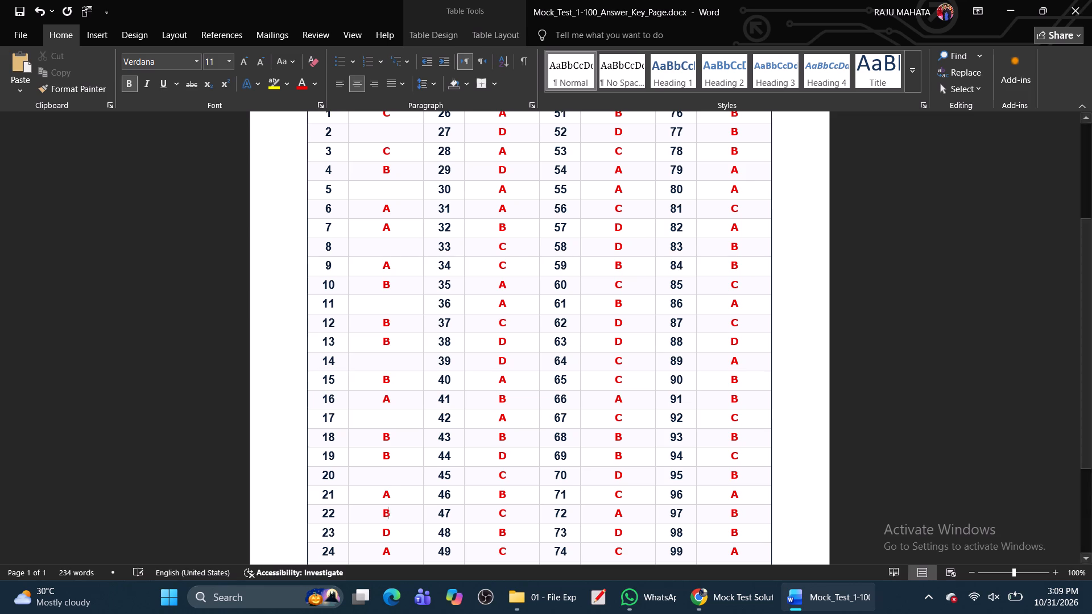
{"action": "left_click", "coordinate": [392, 532]}
{"action": "key", "text": "BackSpace"}
{"action": "left_click", "coordinate": [392, 555]}
{"action": "scroll", "coordinate": [392, 501], "scroll_direction": "down", "scroll_amount": 2}
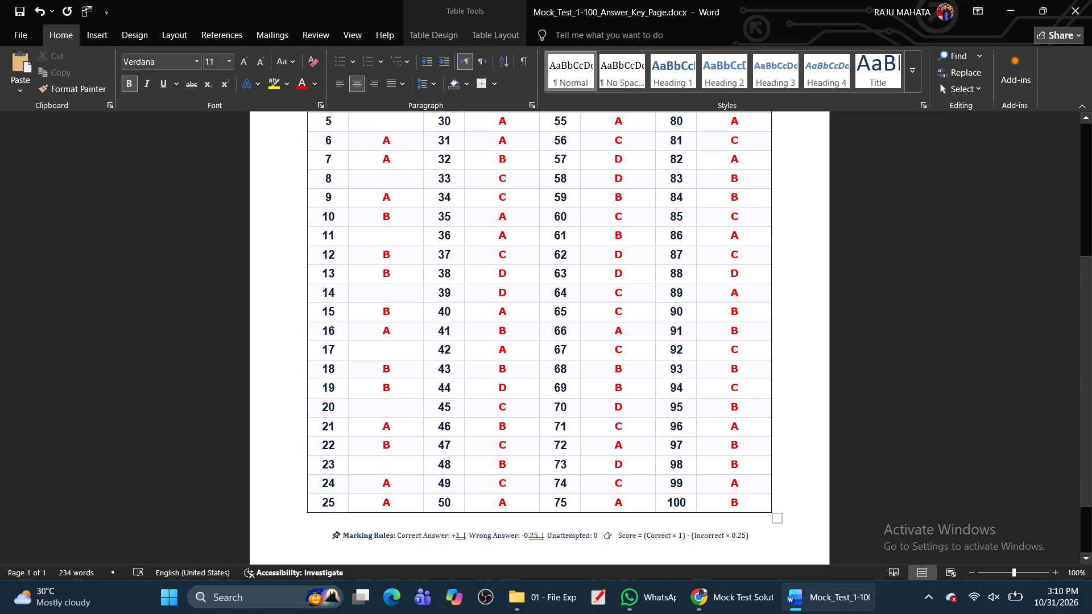
{"action": "left_click", "coordinate": [392, 503]}
{"action": "key", "text": "BackSpace"}
{"action": "key", "text": "shift+b"}
Clear the answers for questions 26 and 29, set answer 27 to C, and set answer 30 to B.
{"action": "scroll", "coordinate": [436, 400], "scroll_direction": "up", "scroll_amount": 6}
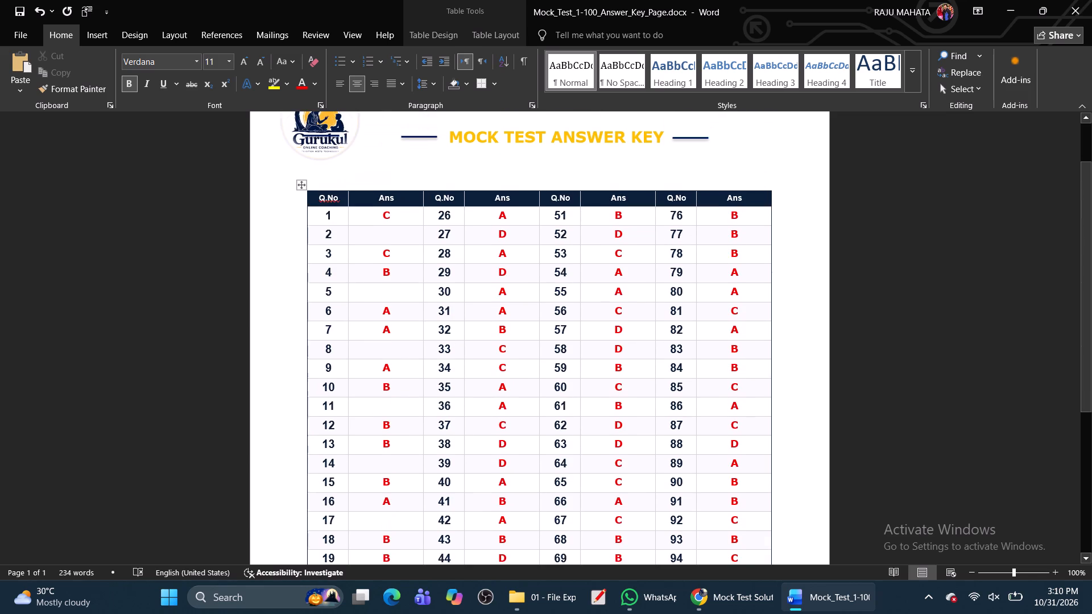
{"action": "left_click", "coordinate": [512, 244]}
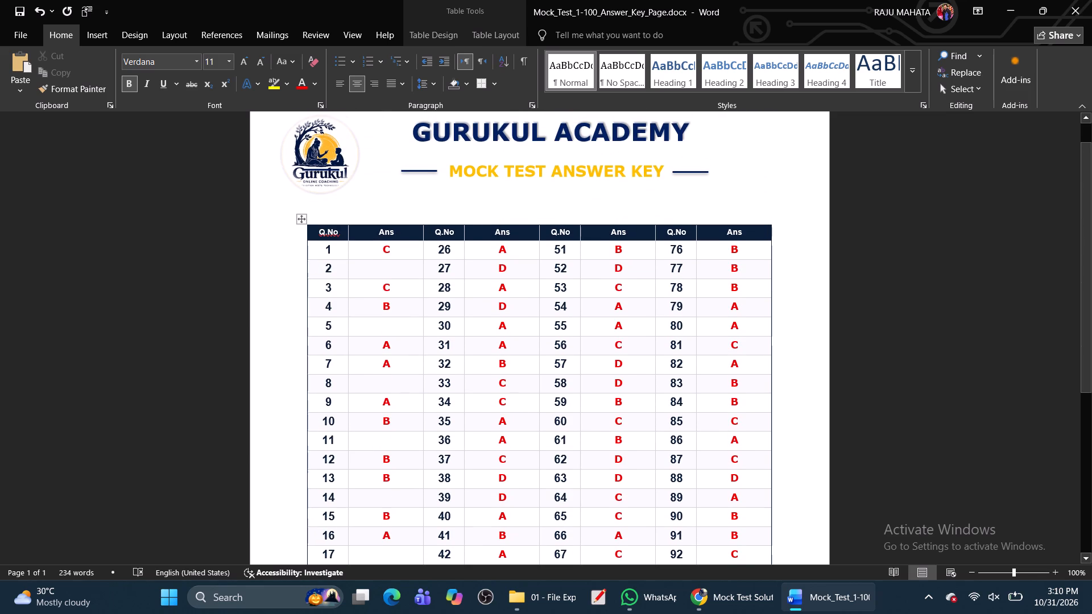
{"action": "key", "text": "BackSpace"}
{"action": "left_click", "coordinate": [514, 265]}
{"action": "key", "text": "BackSpace"}
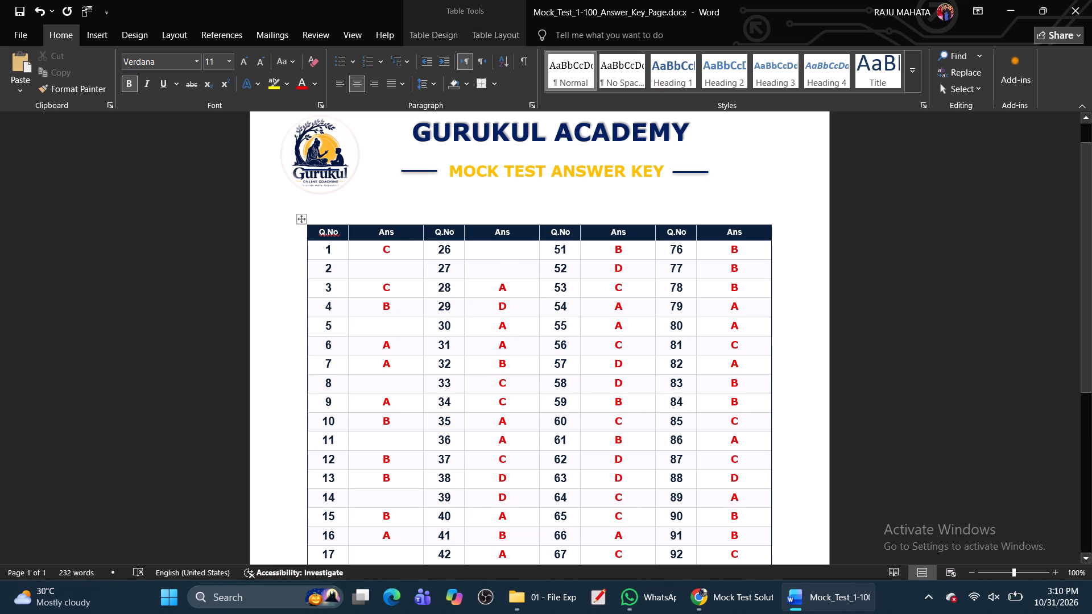
{"action": "key", "text": "shift+c"}
{"action": "left_click", "coordinate": [508, 289]}
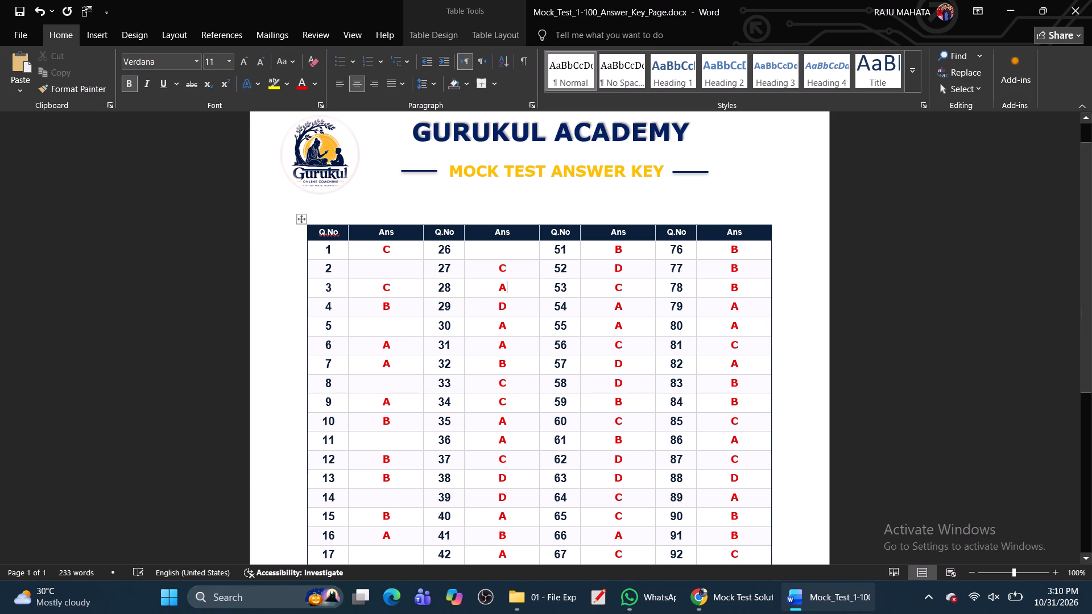
{"action": "left_click", "coordinate": [510, 308]}
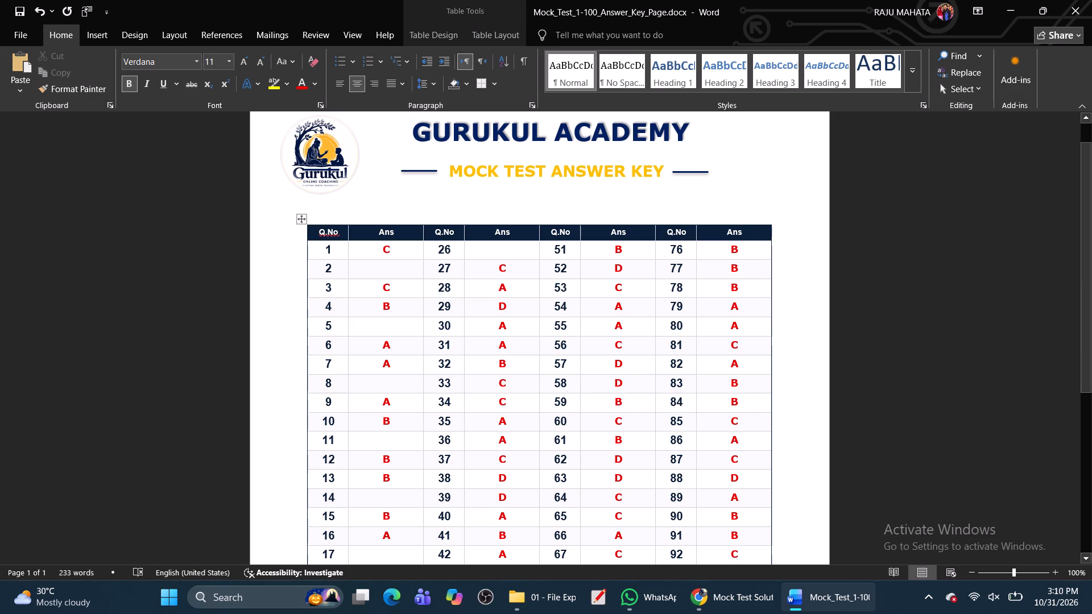
{"action": "key", "text": "BackSpace"}
{"action": "left_click", "coordinate": [512, 321]}
{"action": "key", "text": "BackSpace"}
{"action": "key", "text": "shift+b"}
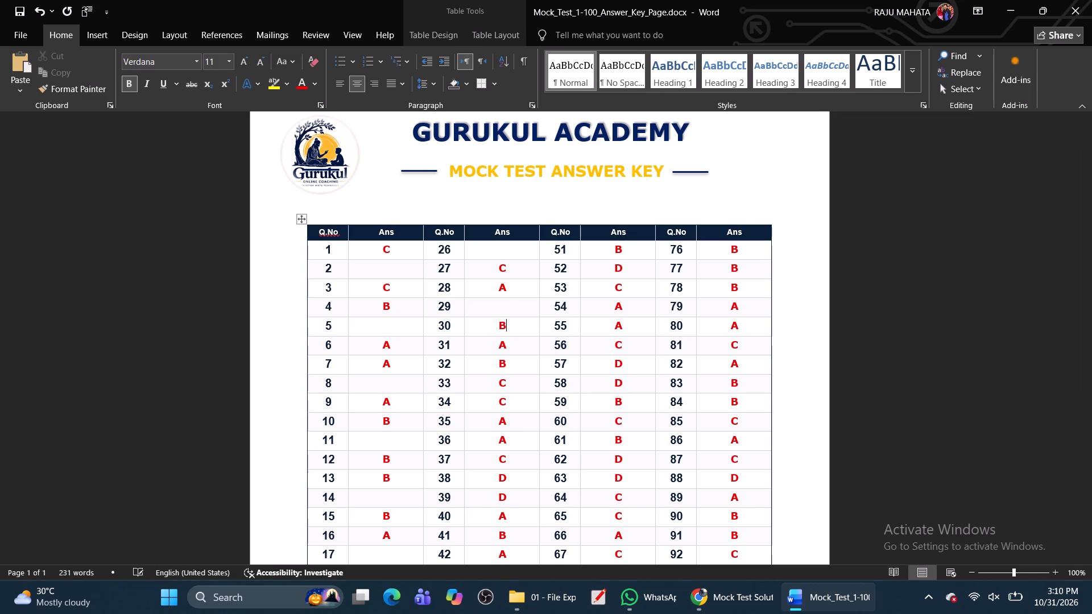
Clear the answer for question 32, and set the answers for questions 33 and 34 to B.
{"action": "left_click", "coordinate": [506, 347]}
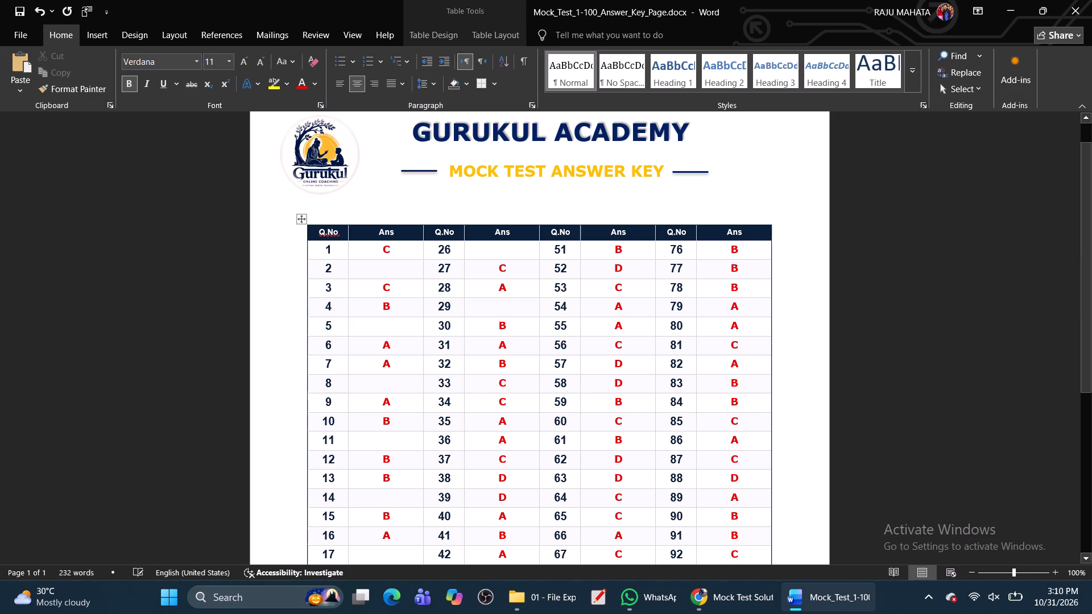
{"action": "left_click", "coordinate": [507, 367]}
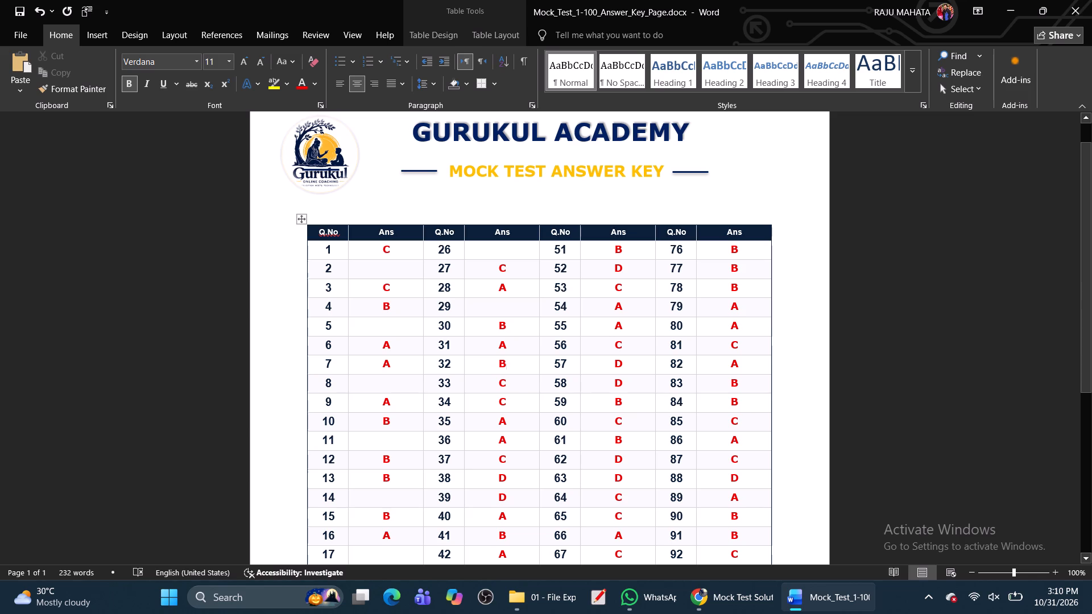
{"action": "key", "text": "BackSpace"}
{"action": "left_click", "coordinate": [510, 378]}
{"action": "key", "text": "BackSpace"}
{"action": "key", "text": "shift+b"}
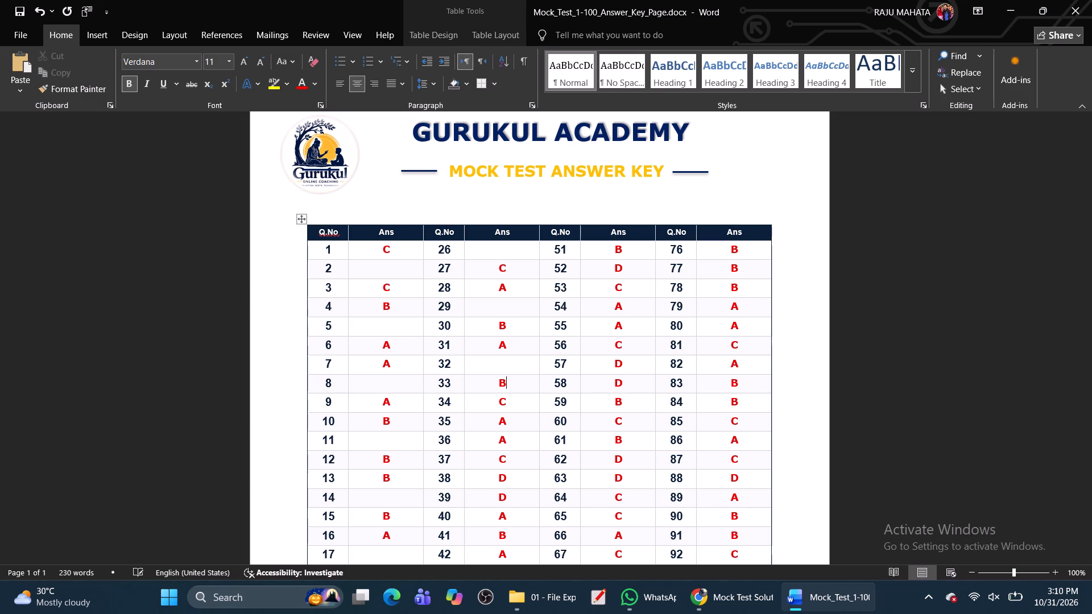
{"action": "left_click", "coordinate": [508, 405]}
{"action": "key", "text": "BackSpace"}
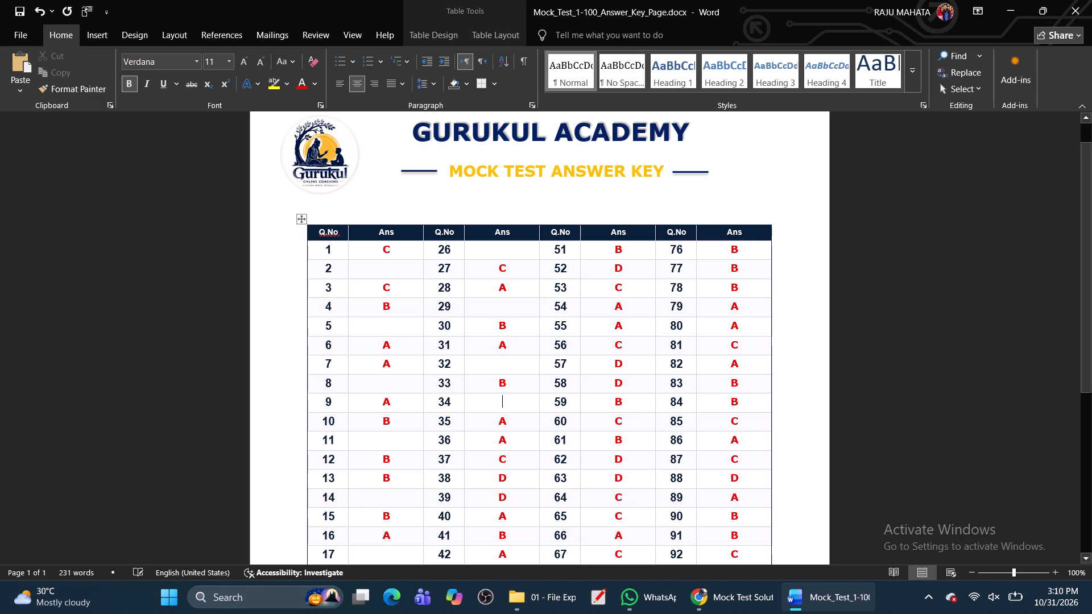
{"action": "key", "text": "shift+b"}
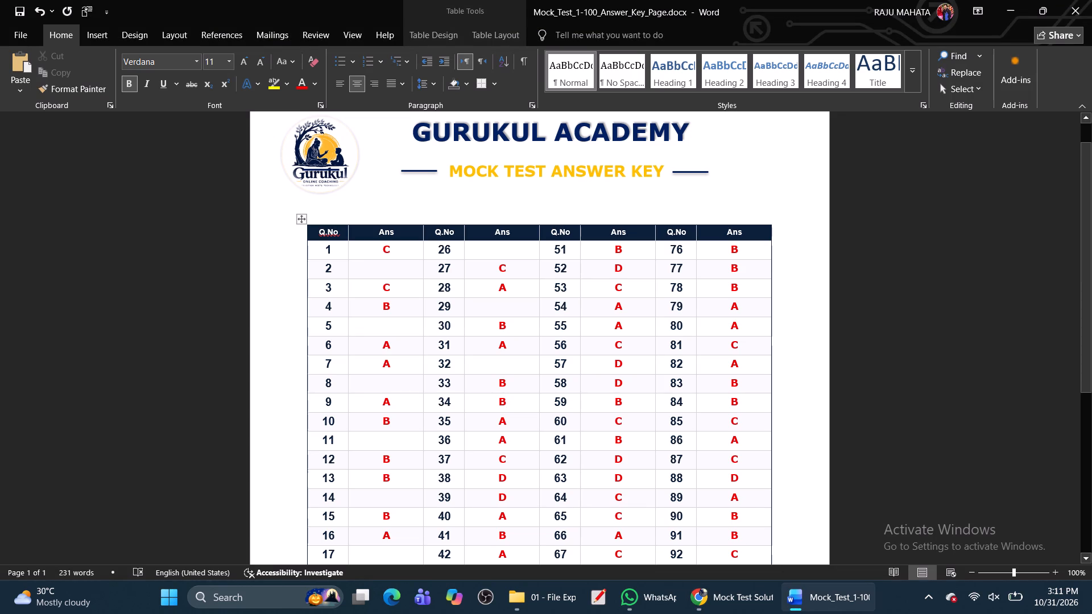
{"action": "left_click", "coordinate": [508, 418]}
{"action": "key", "text": "BackSpace"}
{"action": "left_click", "coordinate": [509, 444]}
{"action": "key", "text": "BackSpace"}
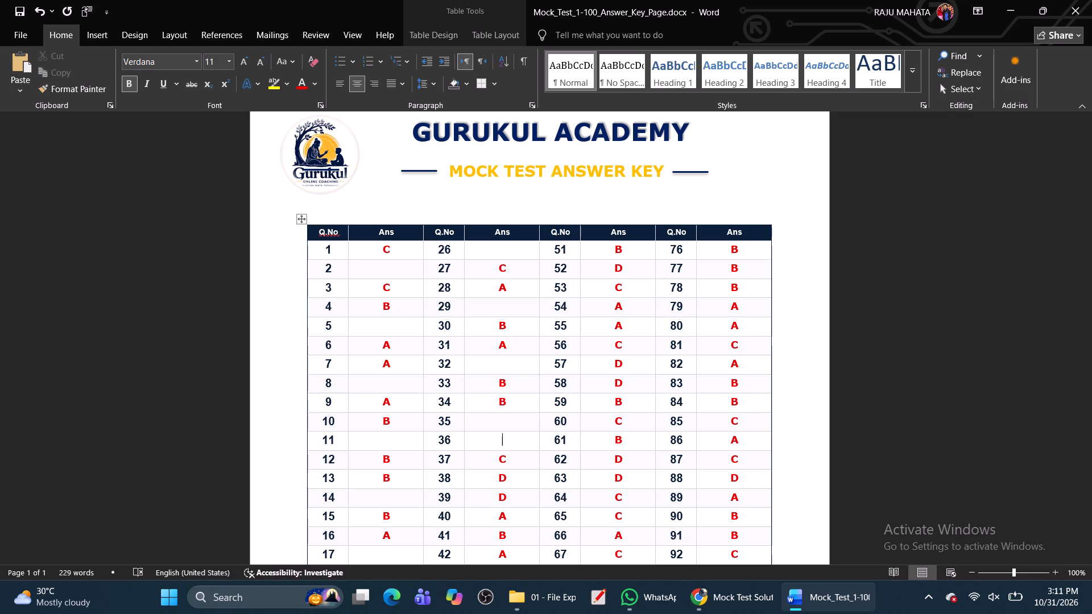
{"action": "key", "text": "shift+b"}
{"action": "left_click", "coordinate": [511, 456]}
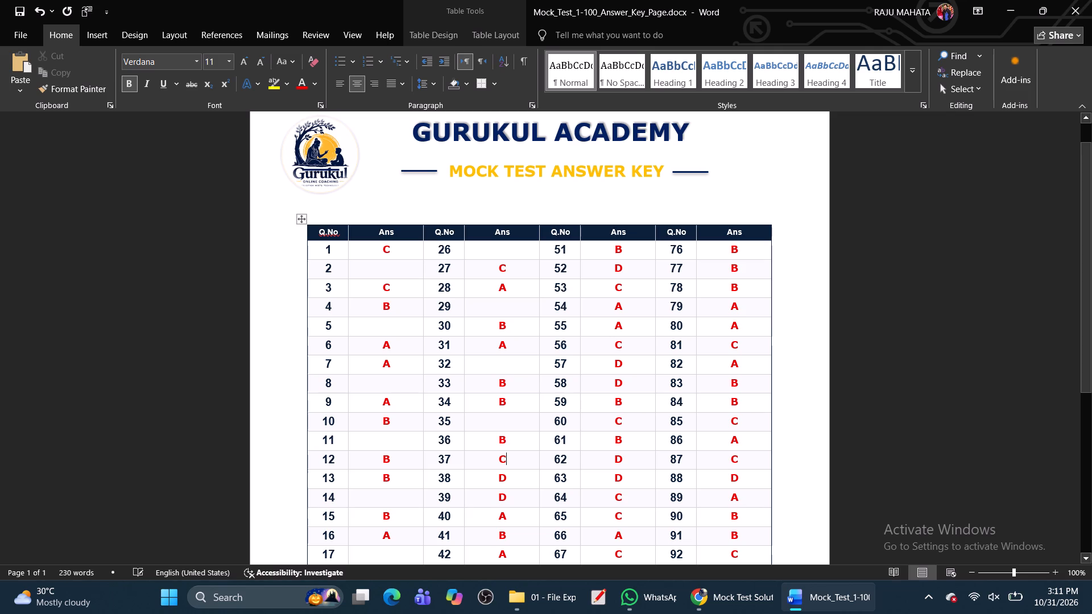
{"action": "key", "text": "BackSpace"}
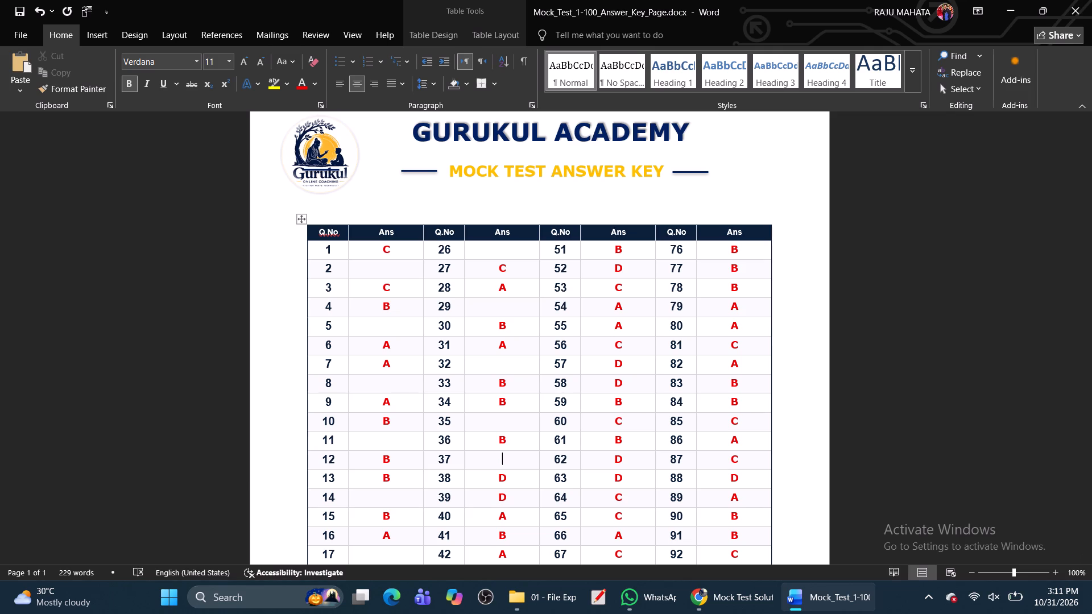
{"action": "key", "text": "shift+b"}
{"action": "scroll", "coordinate": [510, 475], "scroll_direction": "down", "scroll_amount": 2}
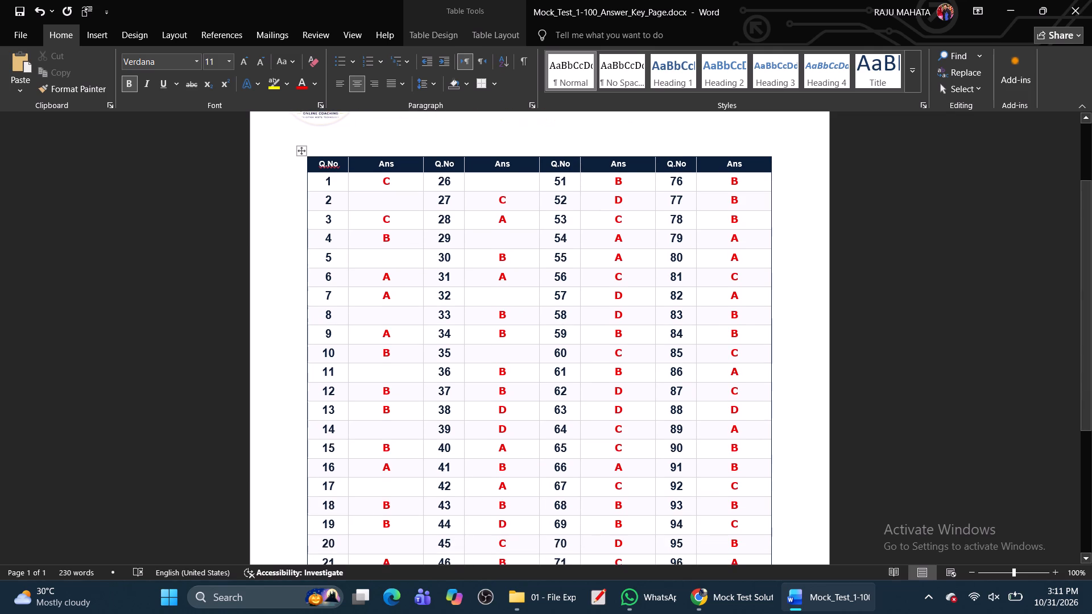
Clear the answers for questions 38 and 41, and set the answers for questions 39 and 40 to B.
{"action": "left_click", "coordinate": [507, 414]}
{"action": "key", "text": "BackSpace"}
{"action": "left_click", "coordinate": [510, 434]}
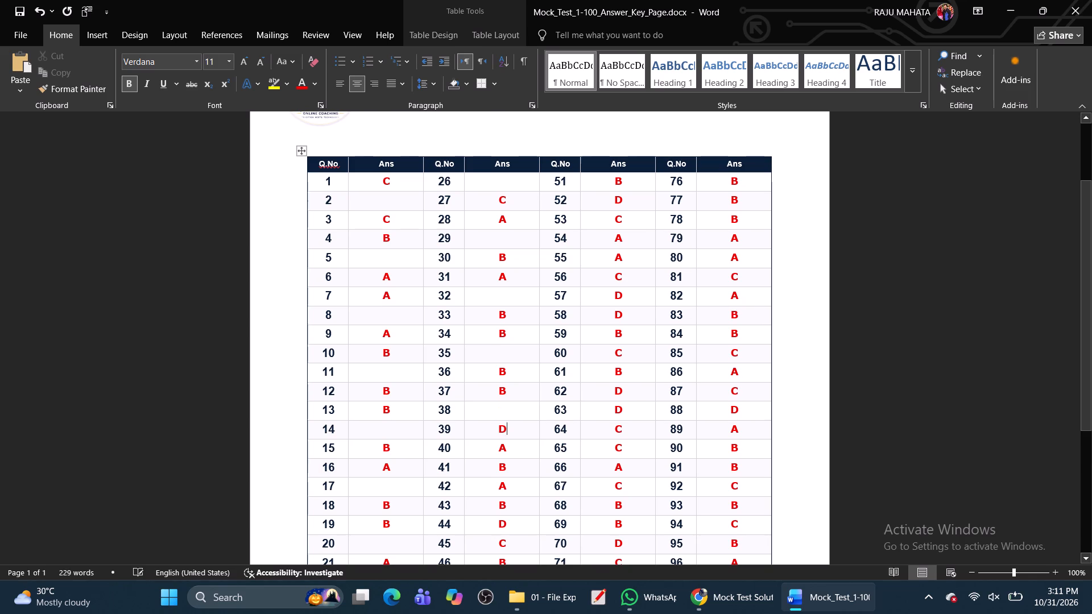
{"action": "key", "text": "BackSpace"}
{"action": "key", "text": "shift+b"}
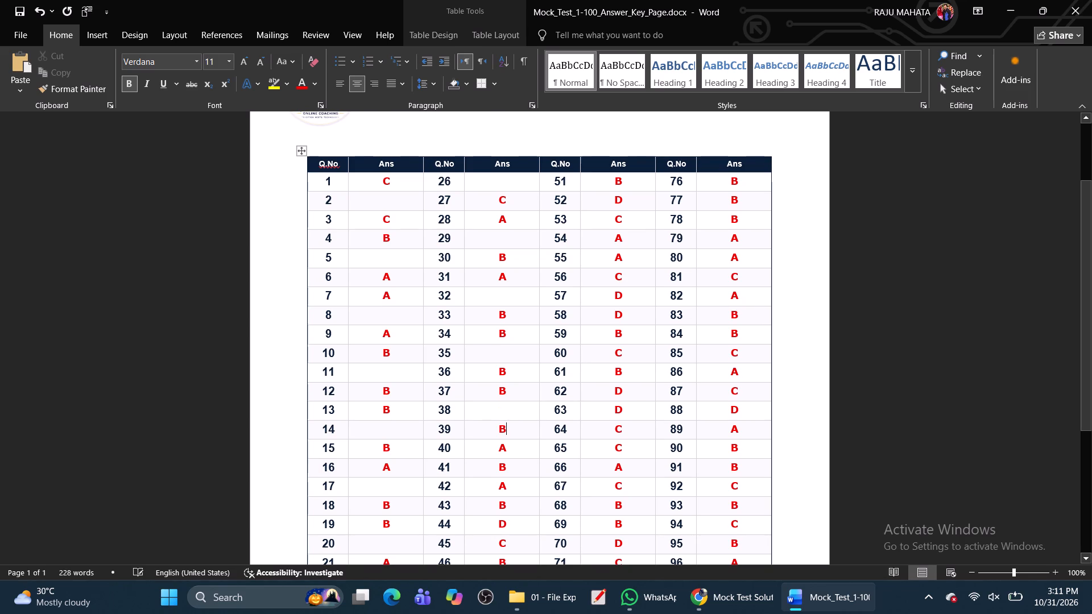
{"action": "left_click", "coordinate": [510, 449]}
{"action": "key", "text": "BackSpace"}
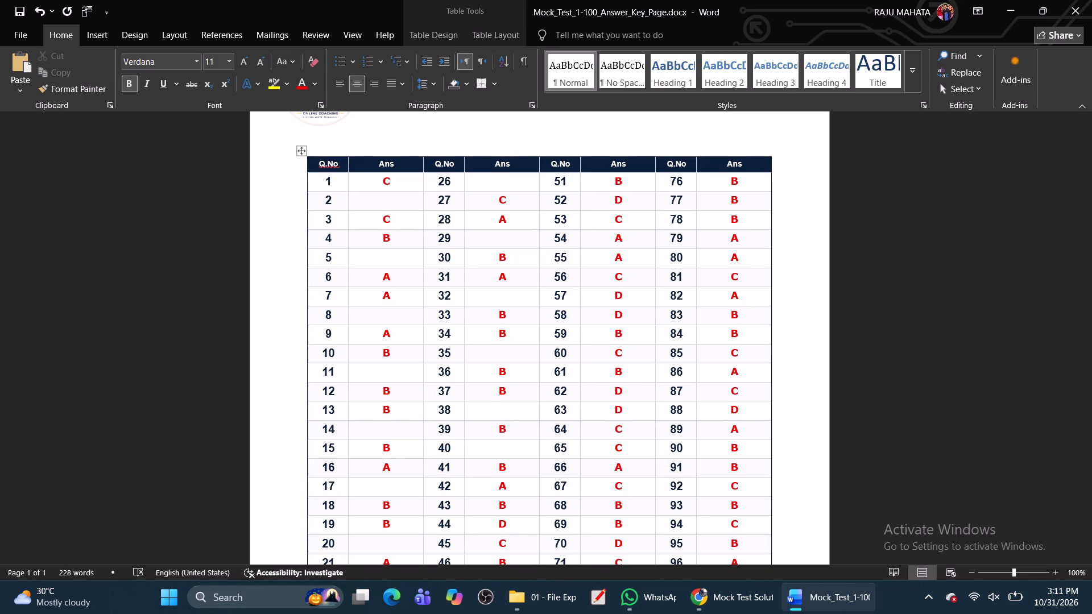
{"action": "key", "text": "shift+b"}
{"action": "left_click", "coordinate": [513, 468]}
{"action": "key", "text": "BackSpace"}
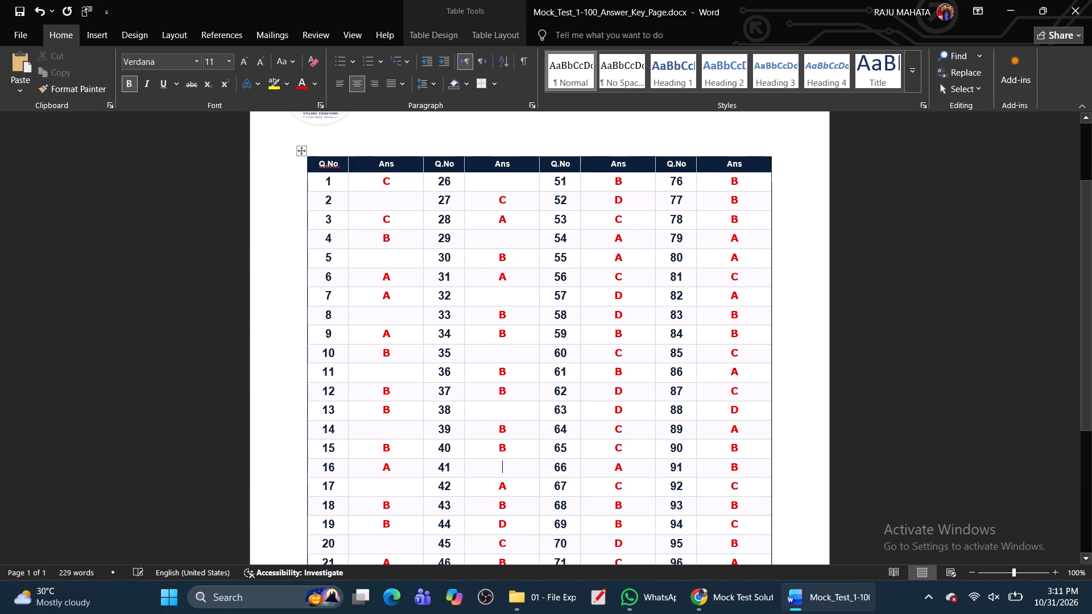
Set the answers for questions 42 and 45 to B, set answer 43 to A, and clear the answer for question 44.
{"action": "scroll", "coordinate": [508, 489], "scroll_direction": "down", "scroll_amount": 2}
{"action": "left_click", "coordinate": [503, 421]}
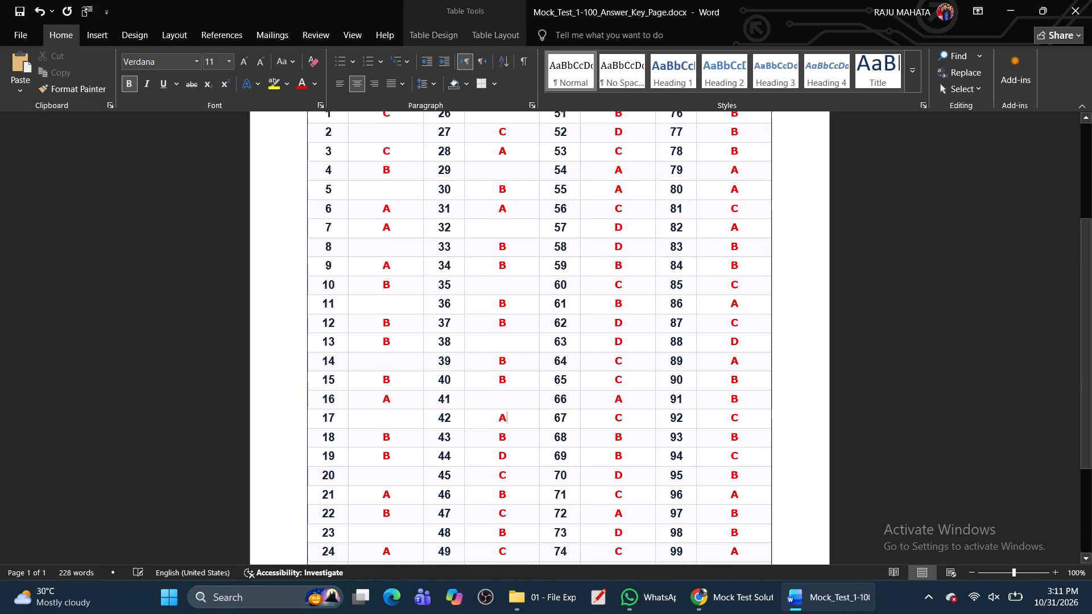
{"action": "key", "text": "BackSpace"}
{"action": "key", "text": "shift+b"}
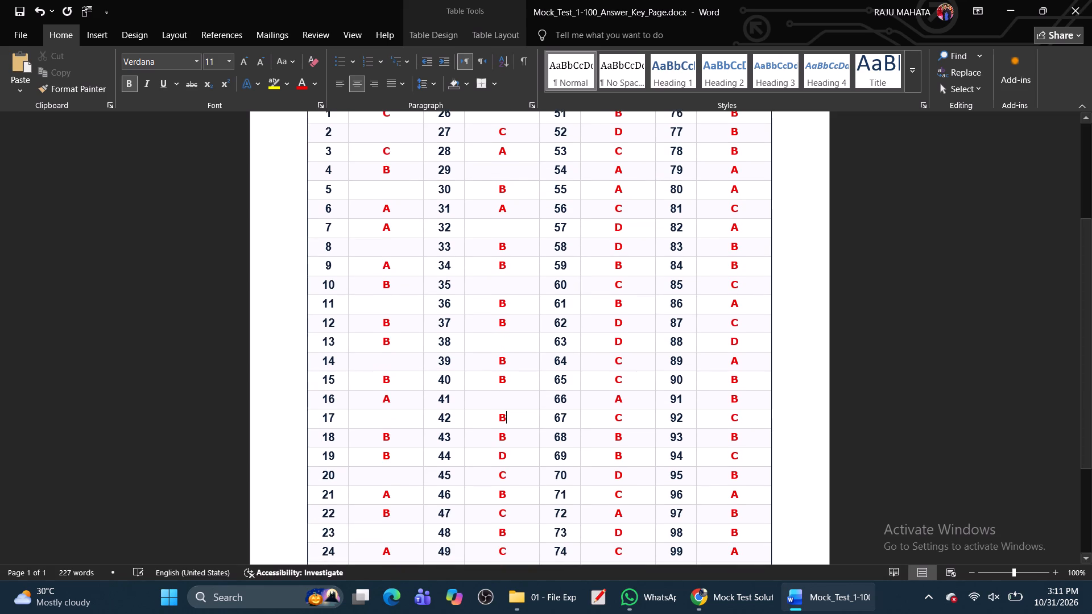
{"action": "left_click", "coordinate": [508, 440]}
{"action": "key", "text": "BackSpace"}
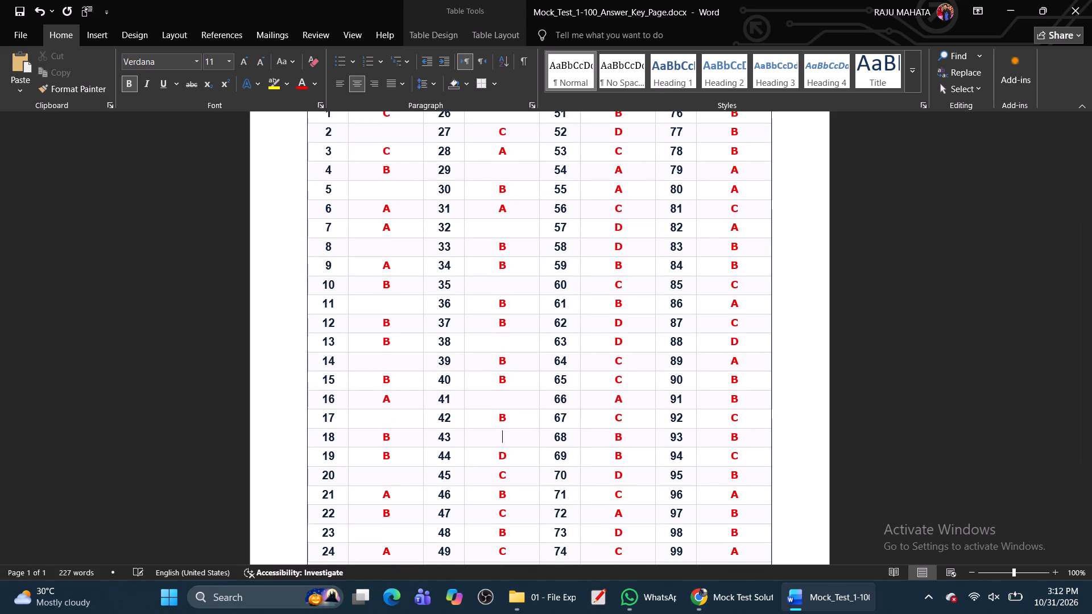
{"action": "key", "text": "shift+a"}
{"action": "left_click", "coordinate": [511, 459]}
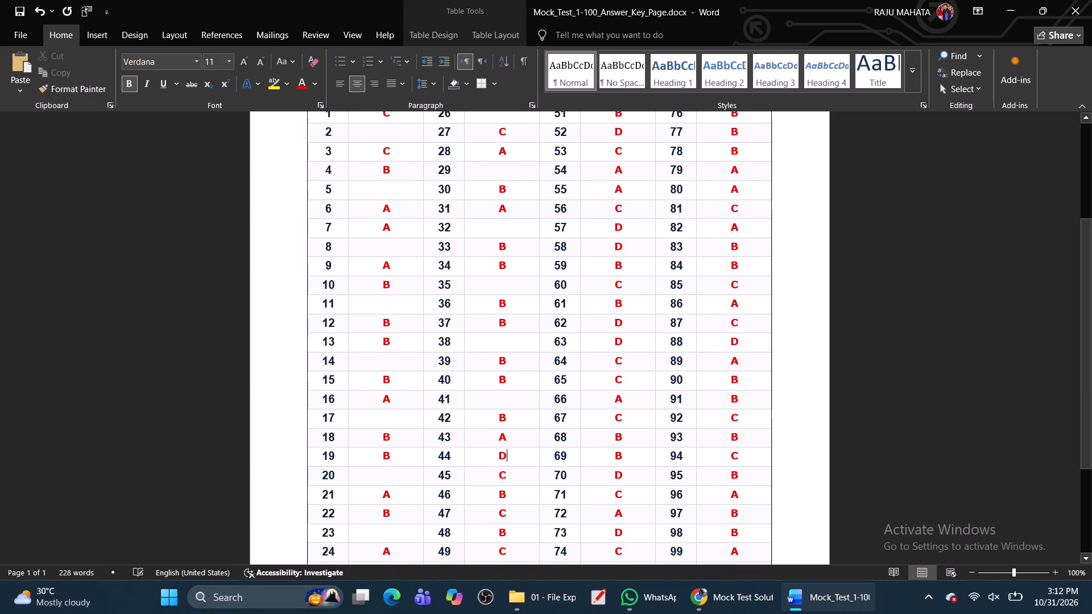
{"action": "key", "text": "BackSpace"}
{"action": "left_click", "coordinate": [511, 477]}
{"action": "key", "text": "BackSpace"}
{"action": "key", "text": "shift+b"}
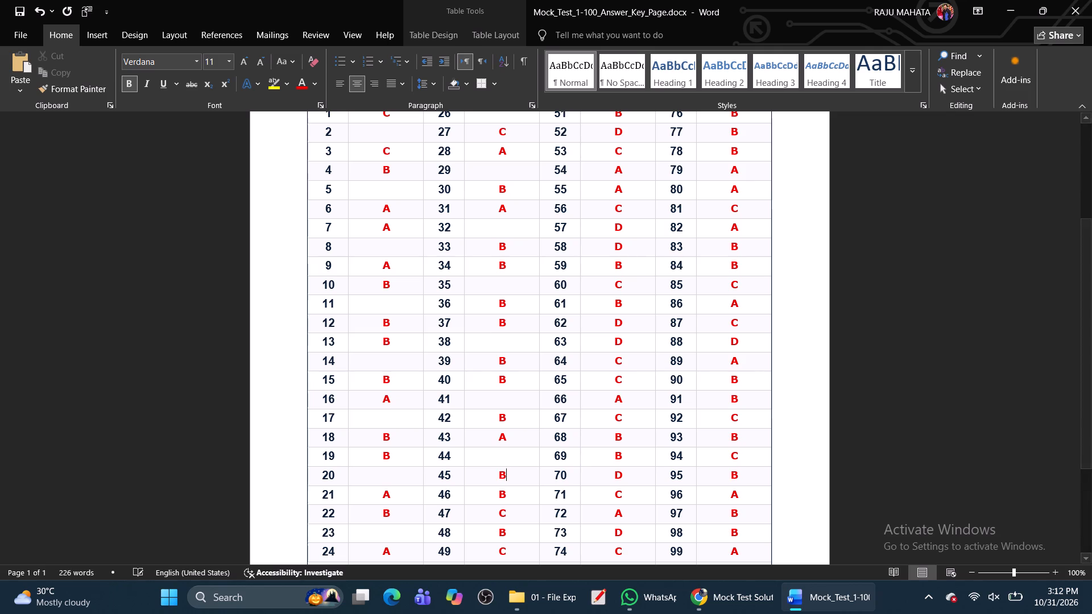
Clear the answers for questions 47 and 50, and set the answer for question 49 to A.
{"action": "left_click", "coordinate": [512, 492]}
{"action": "scroll", "coordinate": [512, 499], "scroll_direction": "down", "scroll_amount": 4}
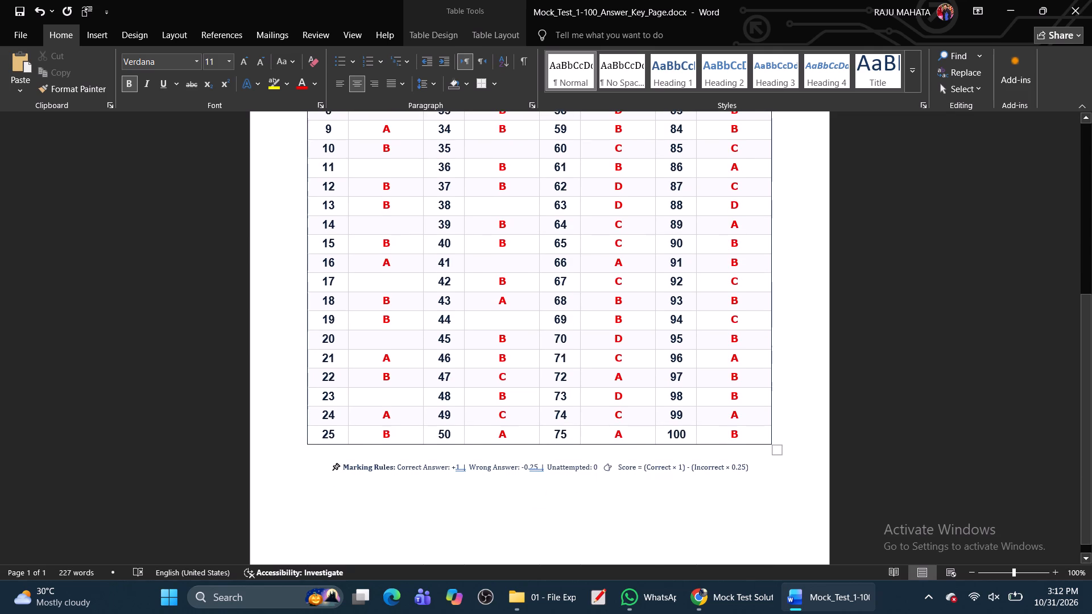
{"action": "left_click", "coordinate": [508, 378]}
{"action": "key", "text": "BackSpace"}
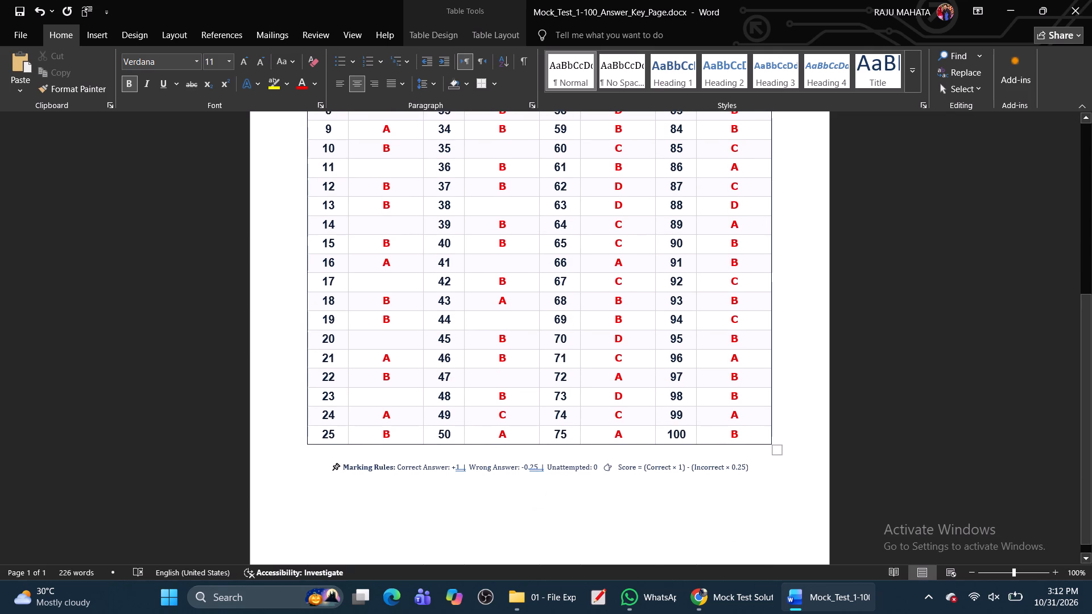
{"action": "left_click", "coordinate": [506, 418]}
{"action": "key", "text": "BackSpace"}
{"action": "key", "text": "shift+a"}
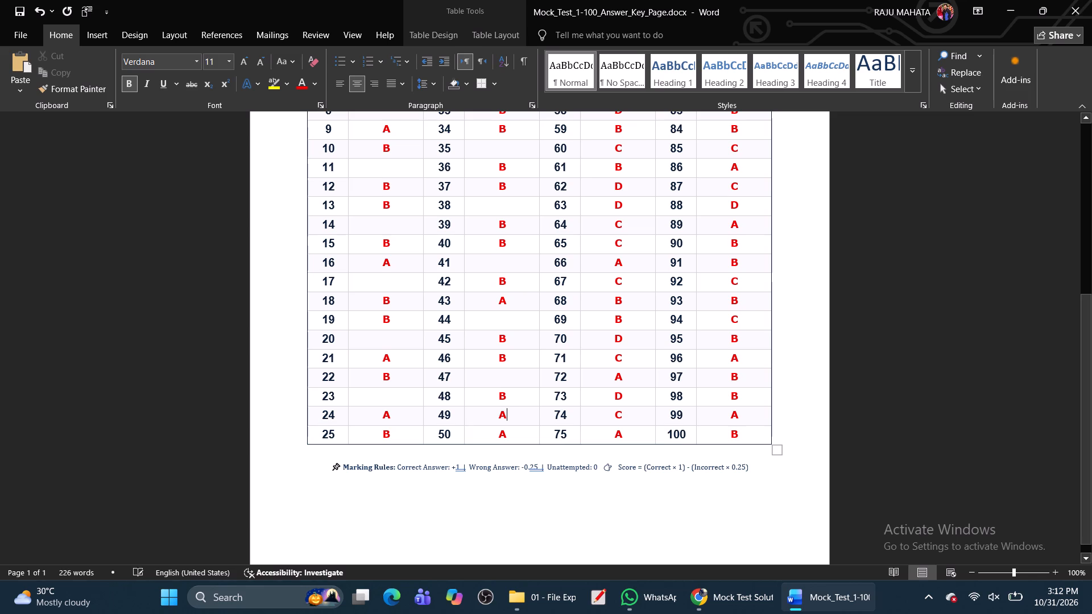
{"action": "left_click", "coordinate": [510, 434]}
{"action": "key", "text": "BackSpace"}
Set the answers for questions 52 and 54 to B, clear answer 53, and place the cursor in the answer for question 56.
{"action": "scroll", "coordinate": [512, 429], "scroll_direction": "up", "scroll_amount": 11}
{"action": "left_click", "coordinate": [626, 288]}
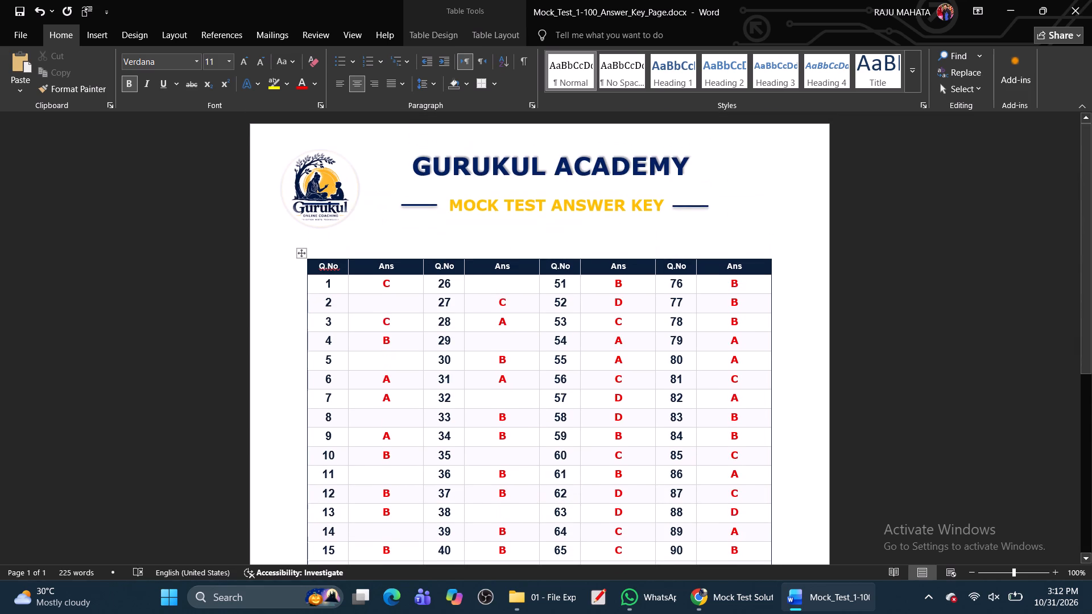
{"action": "scroll", "coordinate": [624, 299], "scroll_direction": "down", "scroll_amount": 2}
{"action": "left_click", "coordinate": [624, 239]}
{"action": "key", "text": "BackSpace"}
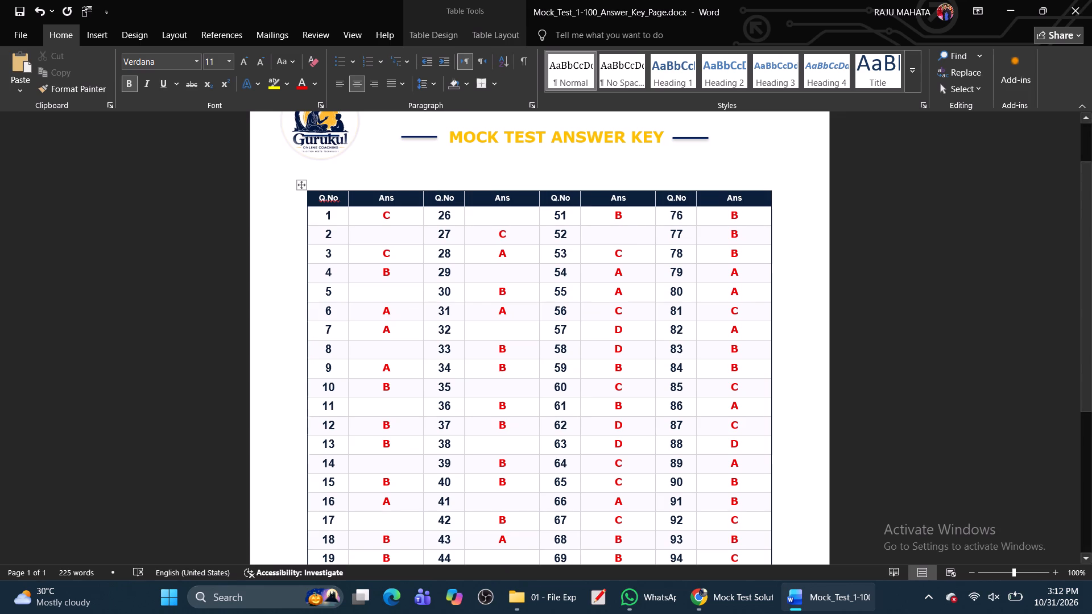
{"action": "key", "text": "shift+b"}
{"action": "left_click", "coordinate": [626, 258]}
{"action": "key", "text": "BackSpace"}
{"action": "left_click", "coordinate": [626, 276]}
{"action": "key", "text": "BackSpace"}
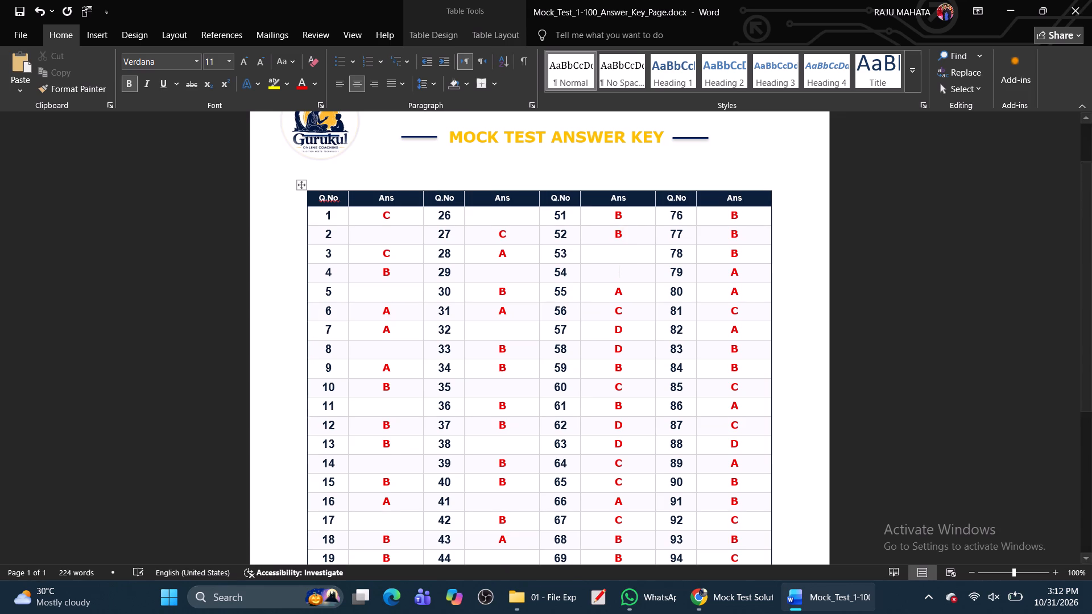
{"action": "key", "text": "shift+b"}
{"action": "left_click", "coordinate": [626, 290]}
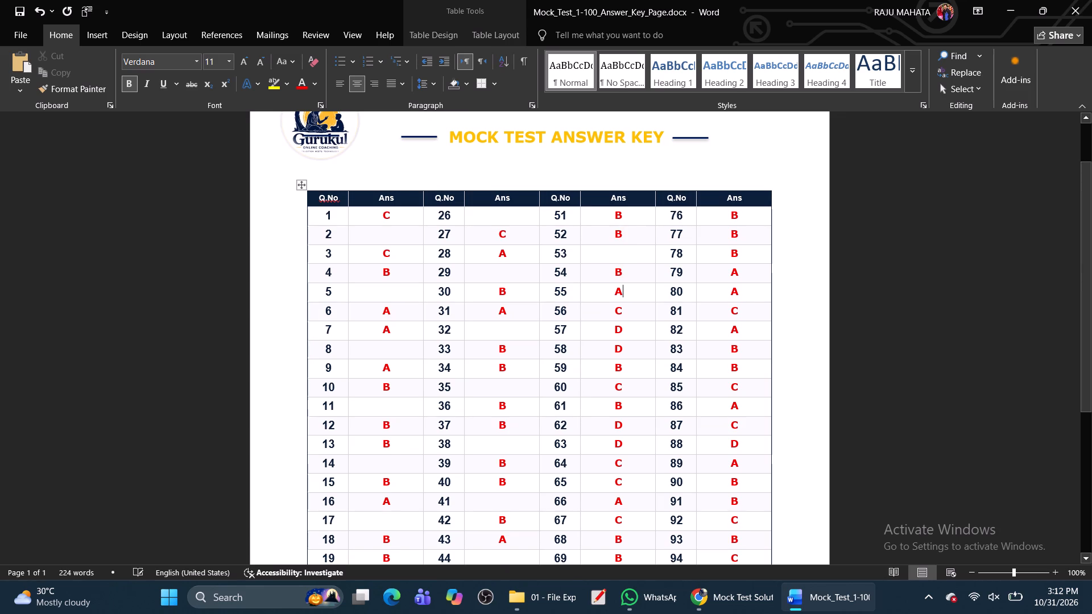
{"action": "left_click", "coordinate": [624, 310]}
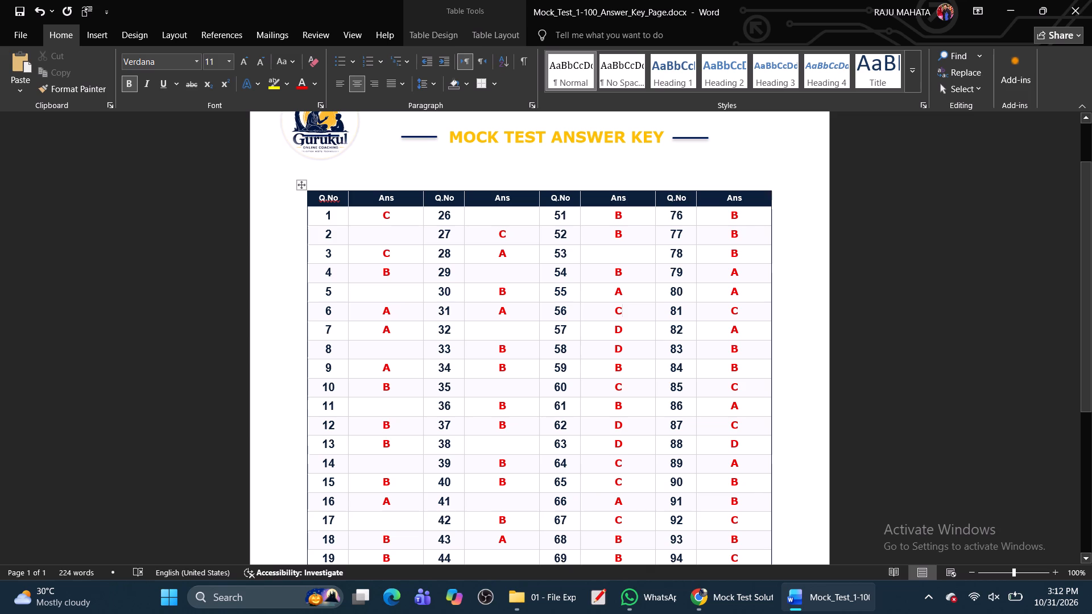
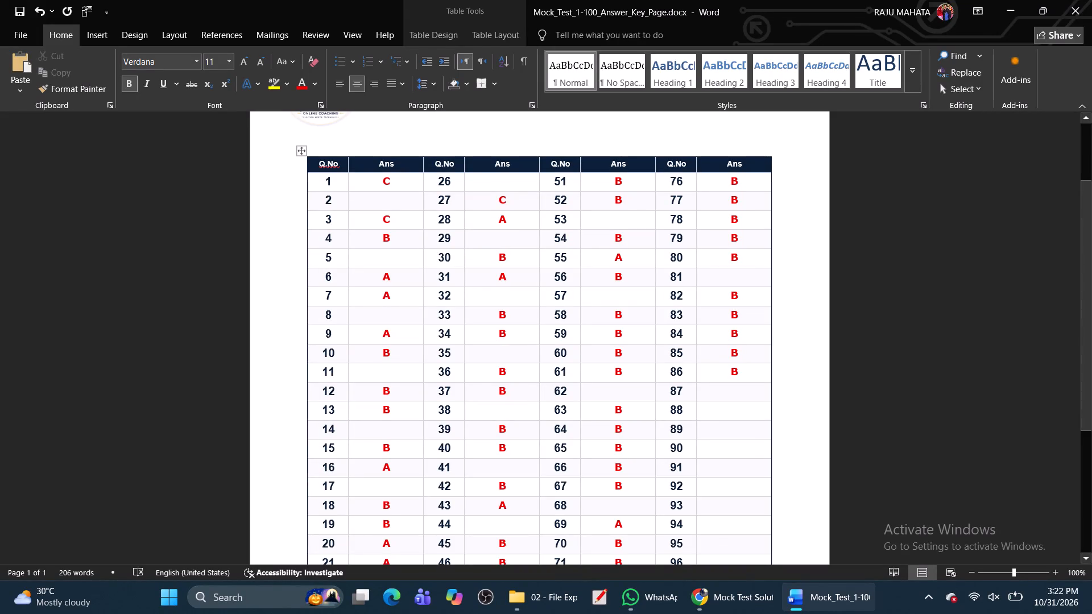
Open Mock Test 02 .pdf from the 02 folder and examine question 88 and its answer options.
{"action": "left_click", "coordinate": [738, 409]}
{"action": "left_click", "coordinate": [740, 600]}
{"action": "left_click", "coordinate": [546, 599]}
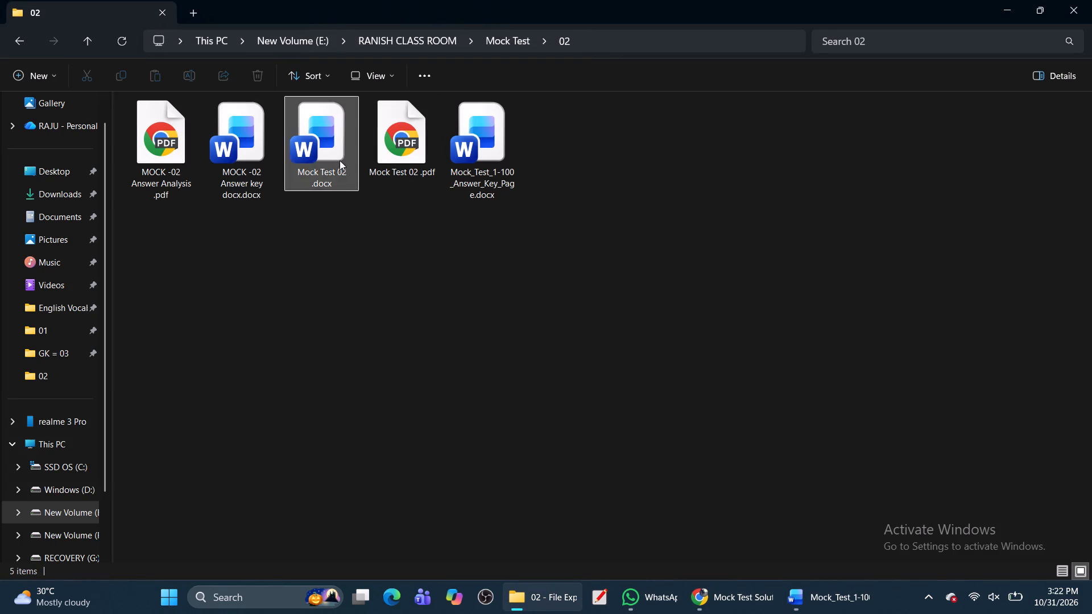
{"action": "double_click", "coordinate": [403, 153]}
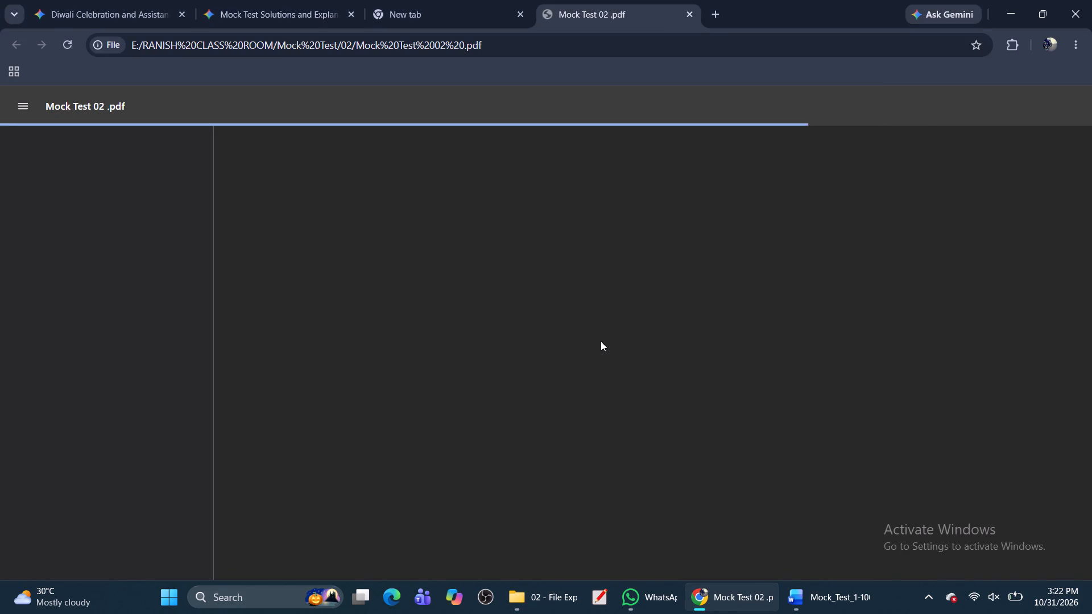
{"action": "scroll", "coordinate": [601, 341], "scroll_direction": "down", "scroll_amount": 10}
{"action": "left_click_drag", "start_coordinate": [1087, 181], "coordinate": [1091, 236]}
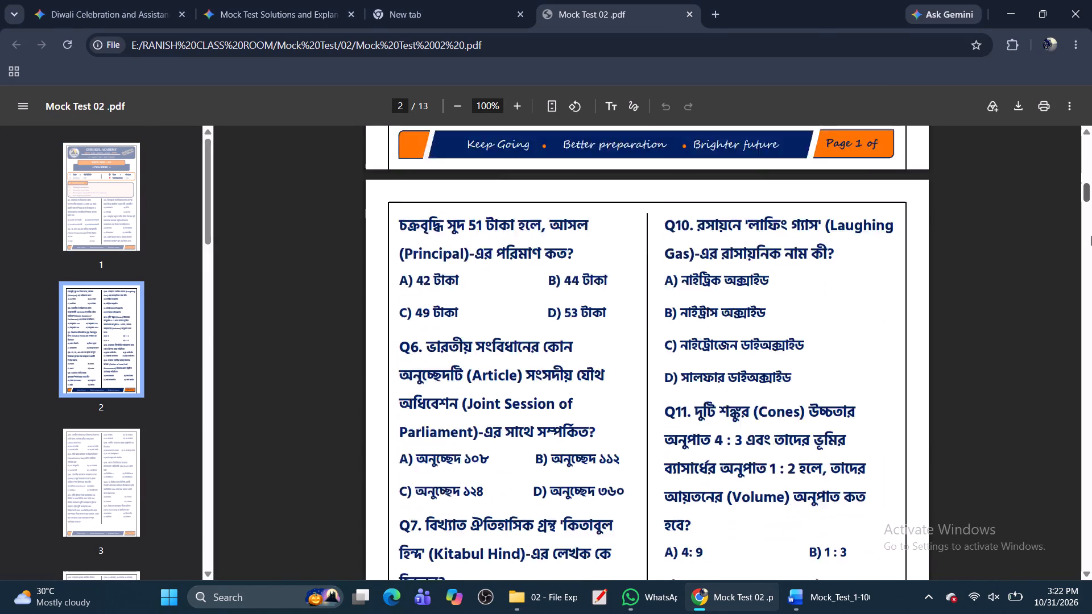
{"action": "left_click_drag", "start_coordinate": [1091, 236], "coordinate": [1091, 388]}
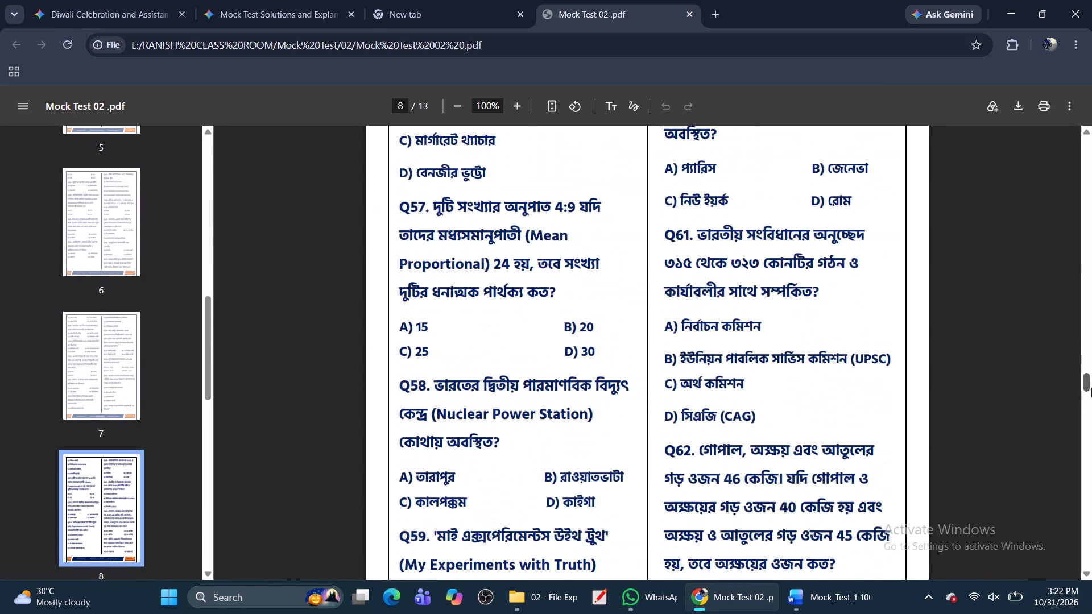
{"action": "left_click_drag", "start_coordinate": [1091, 388], "coordinate": [1091, 432]}
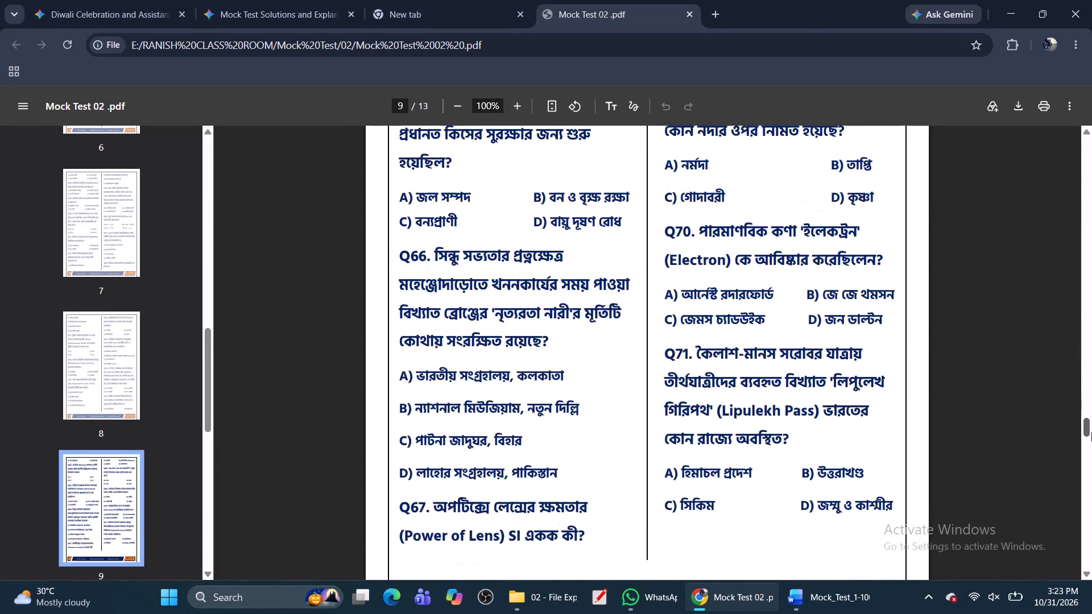
{"action": "left_click_drag", "start_coordinate": [1091, 432], "coordinate": [1091, 486]}
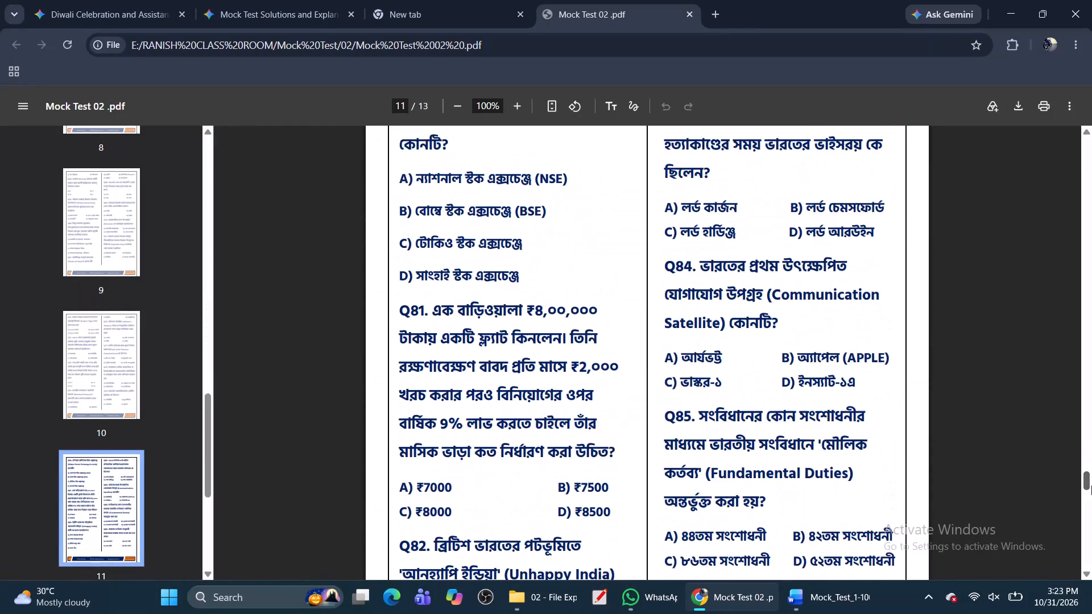
{"action": "left_click_drag", "start_coordinate": [1091, 486], "coordinate": [1091, 496]}
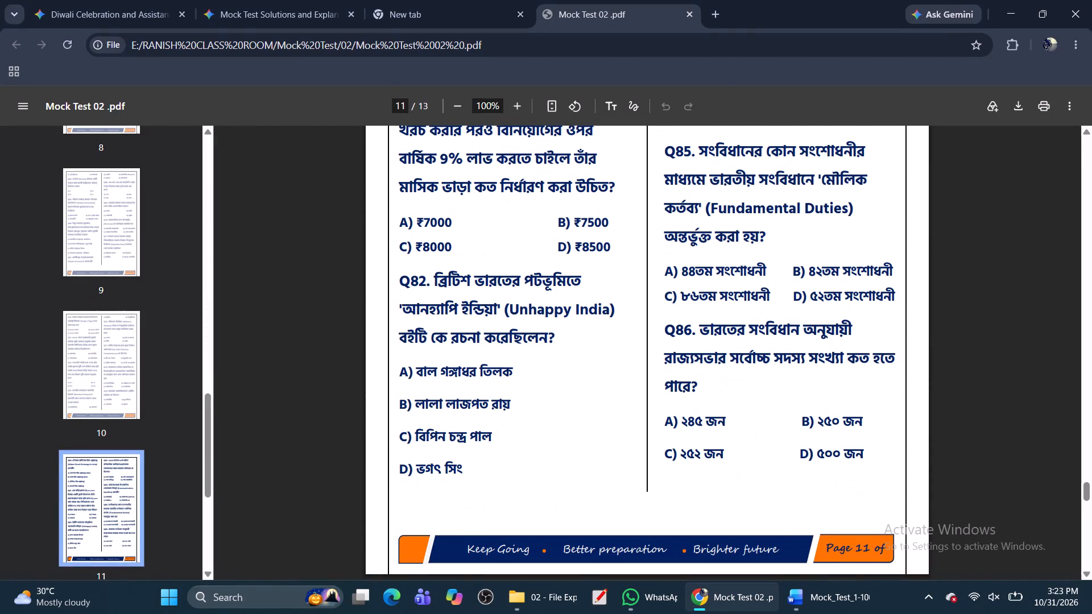
{"action": "scroll", "coordinate": [656, 337], "scroll_direction": "down", "scroll_amount": 8}
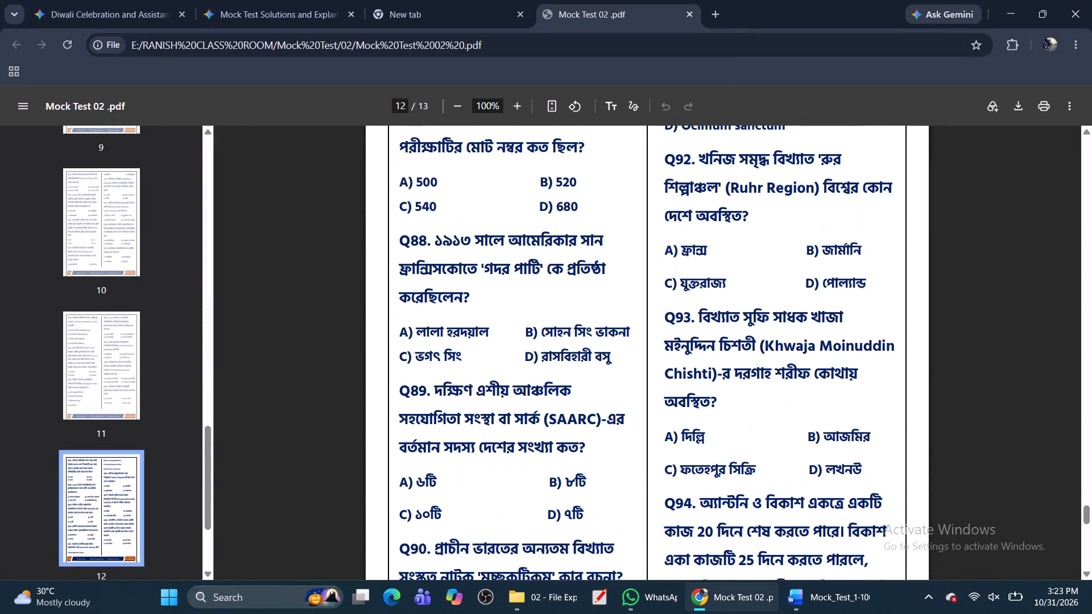
{"action": "scroll", "coordinate": [484, 276], "scroll_direction": "up", "scroll_amount": 2}
{"action": "scroll", "coordinate": [483, 302], "scroll_direction": "down", "scroll_amount": 2}
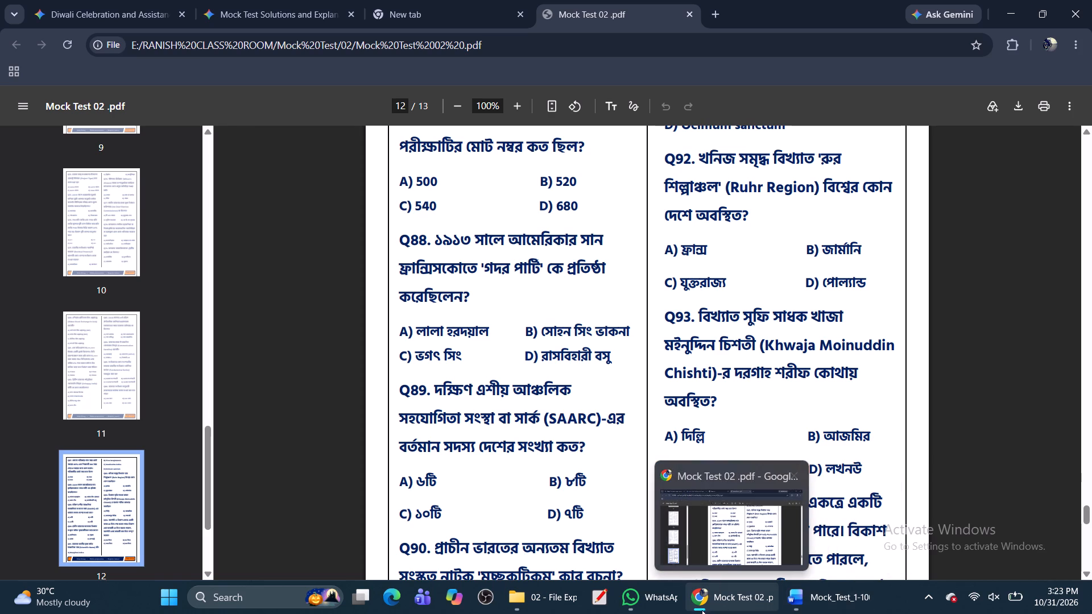
Open Mock Test 02 .docx from the 02 folder, examine question 88 and its options, and close the document.
{"action": "left_click", "coordinate": [539, 599]}
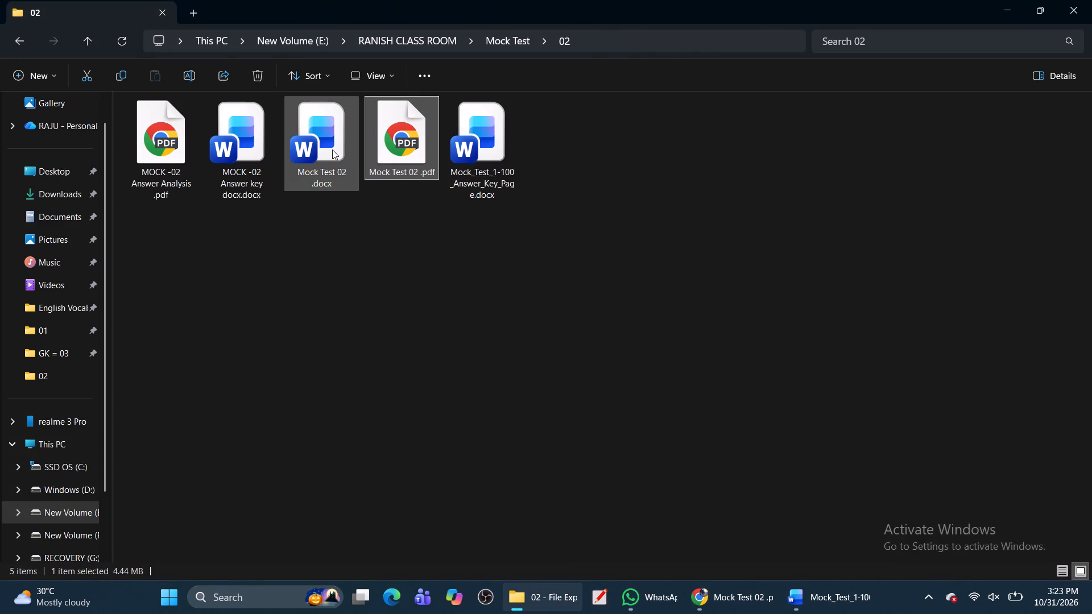
{"action": "double_click", "coordinate": [329, 153]}
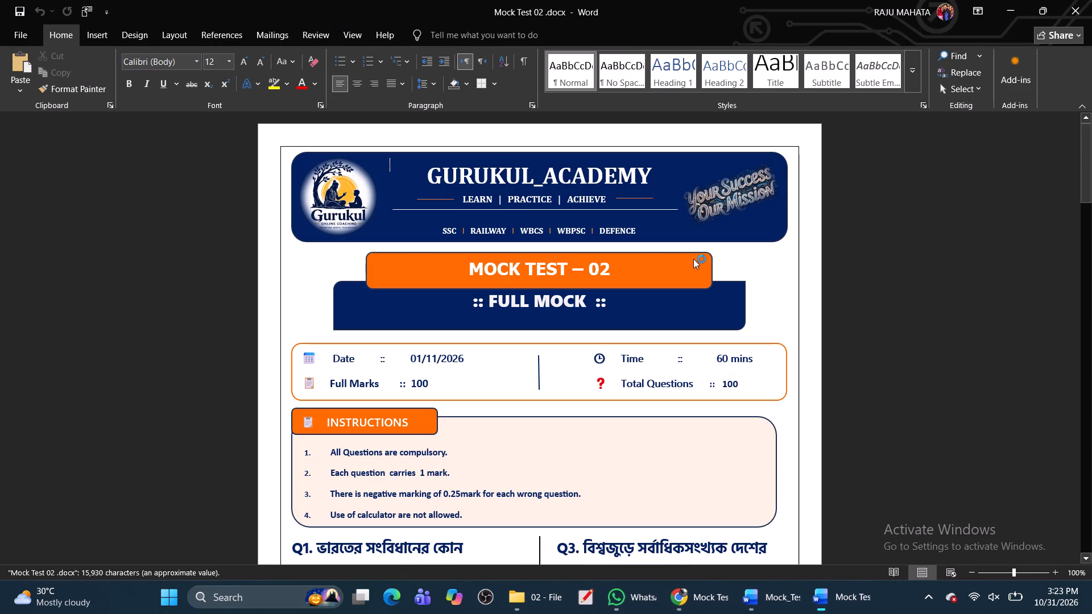
{"action": "left_click_drag", "start_coordinate": [1088, 174], "coordinate": [1091, 313]}
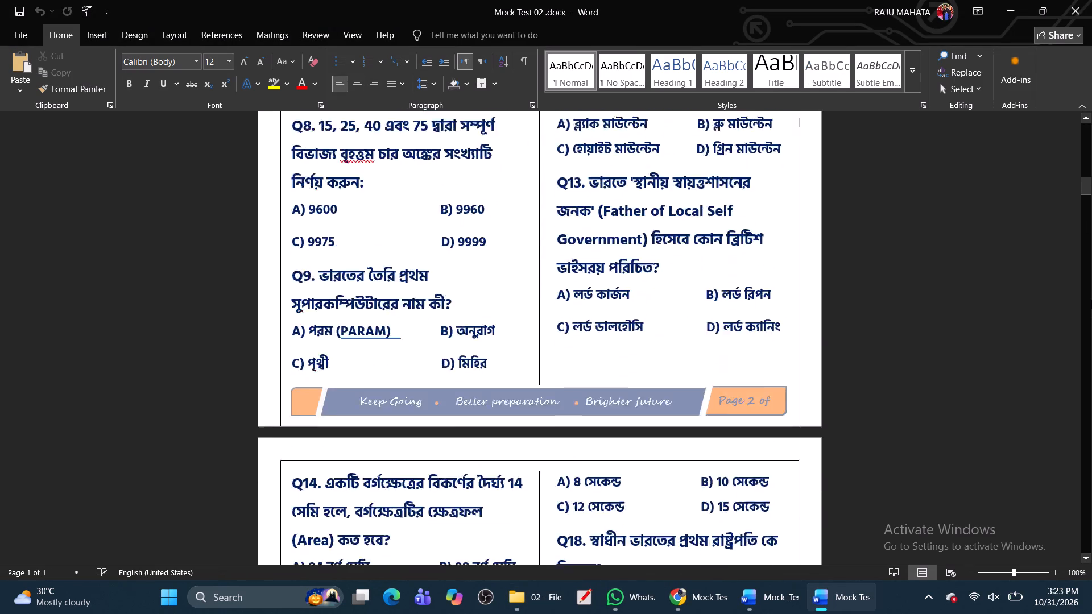
{"action": "triple_click", "coordinate": [1091, 300]}
{"action": "left_click", "coordinate": [1091, 300]}
{"action": "left_click", "coordinate": [1091, 351]}
{"action": "left_click", "coordinate": [1091, 358]}
{"action": "double_click", "coordinate": [1090, 362]}
{"action": "left_click_drag", "start_coordinate": [1090, 372], "coordinate": [1090, 406]}
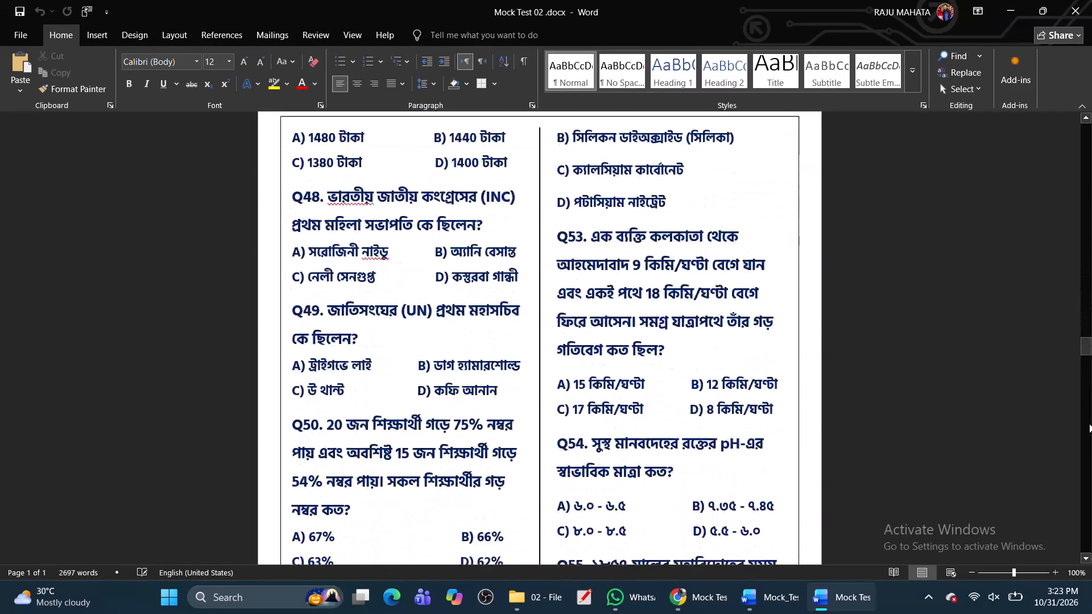
{"action": "double_click", "coordinate": [1089, 430]}
{"action": "scroll", "coordinate": [475, 434], "scroll_direction": "down", "scroll_amount": 13}
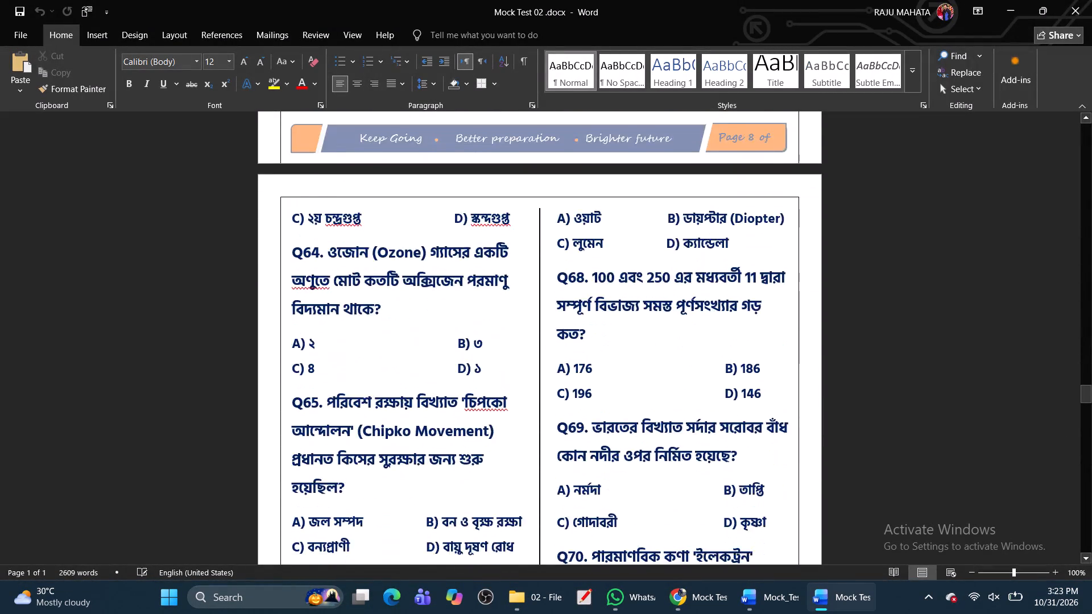
{"action": "scroll", "coordinate": [476, 422], "scroll_direction": "down", "scroll_amount": 20}
{"action": "scroll", "coordinate": [476, 422], "scroll_direction": "down", "scroll_amount": 20}
{"action": "scroll", "coordinate": [476, 422], "scroll_direction": "down", "scroll_amount": 1}
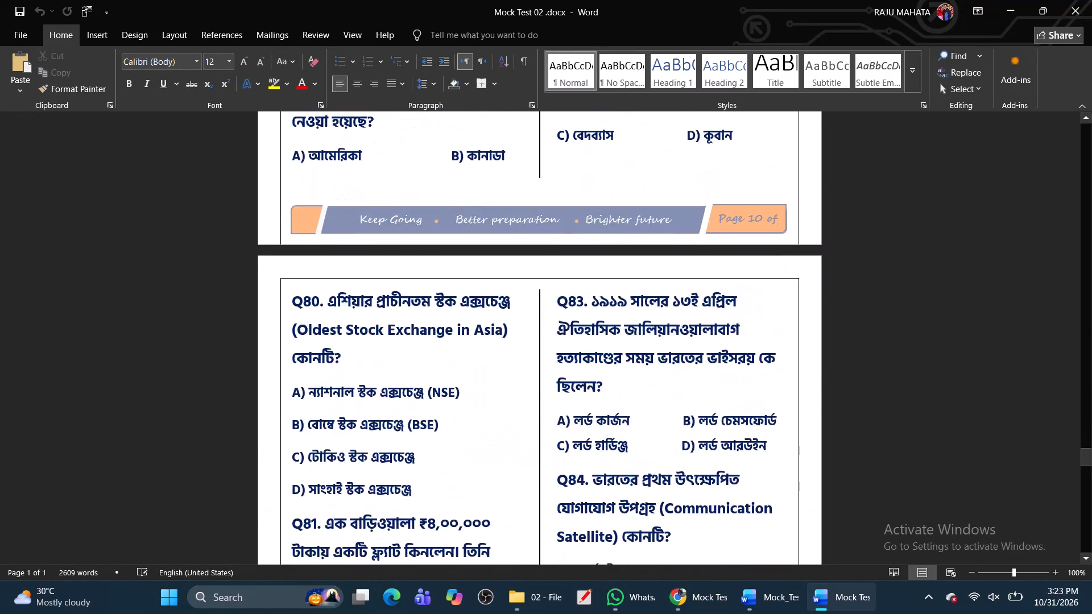
{"action": "scroll", "coordinate": [413, 392], "scroll_direction": "down", "scroll_amount": 19}
{"action": "scroll", "coordinate": [419, 383], "scroll_direction": "down", "scroll_amount": 4}
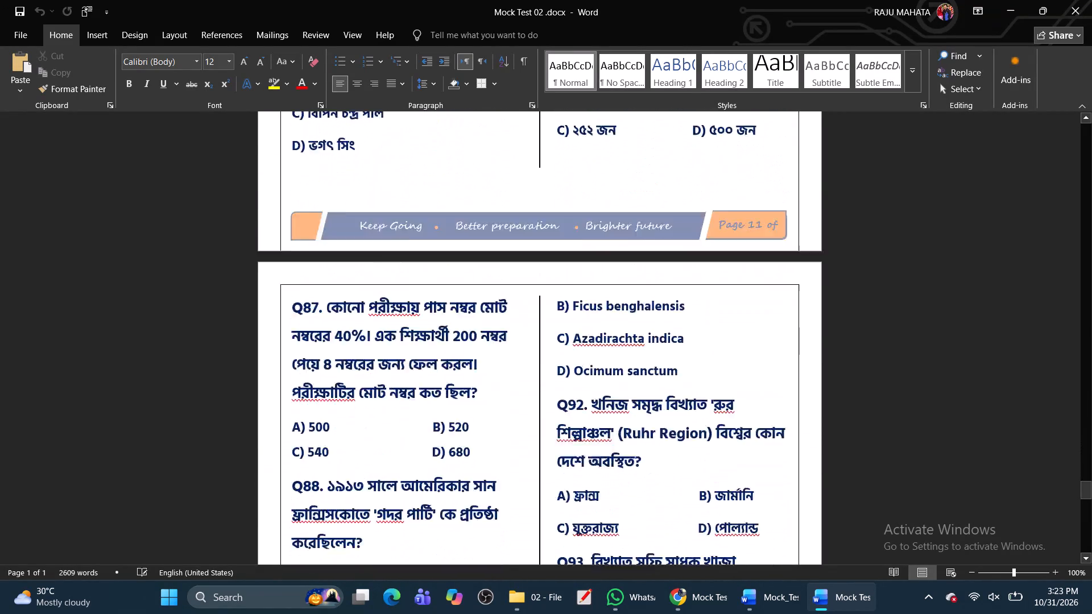
{"action": "scroll", "coordinate": [419, 383], "scroll_direction": "down", "scroll_amount": 6}
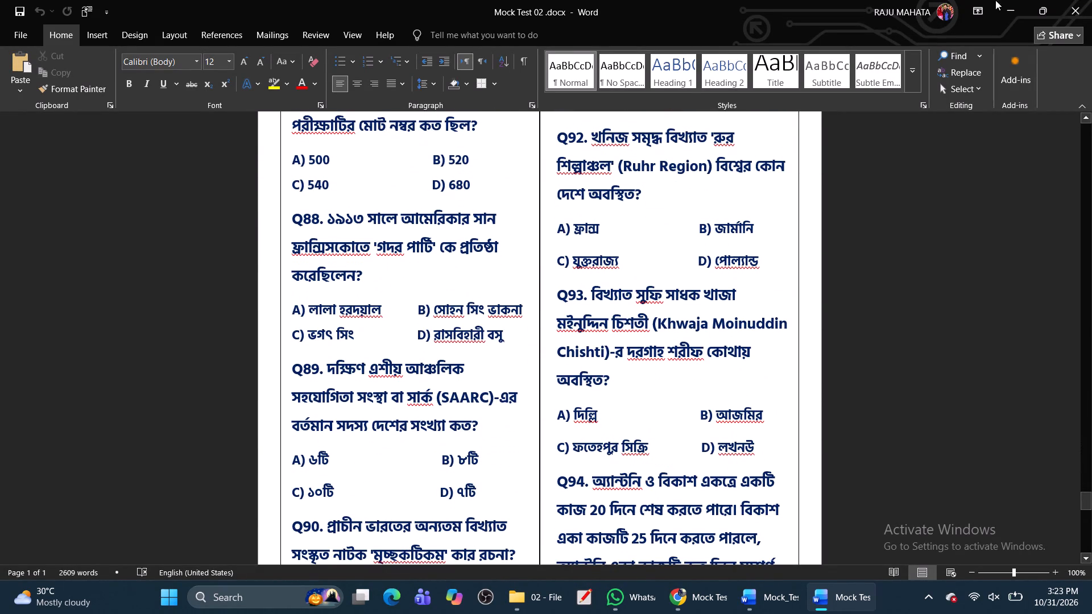
{"action": "left_click", "coordinate": [1091, 2]}
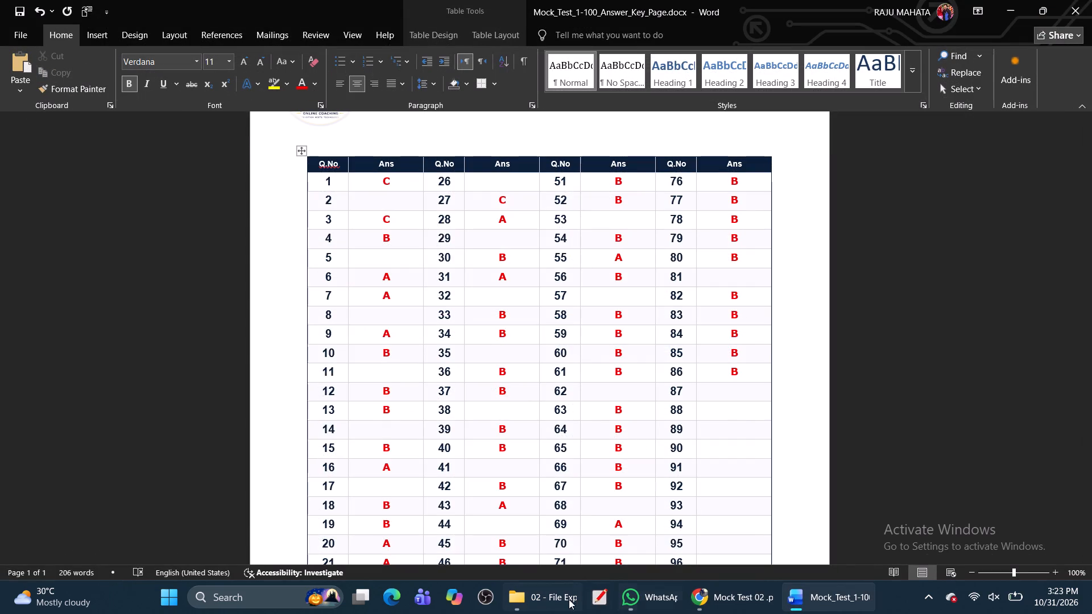
In MOCK -02 Answer key docx.docx, reduce question 88's answer to A) লালা হরদয়াল, deleting "/B" and the second name.
{"action": "left_click", "coordinate": [541, 599]}
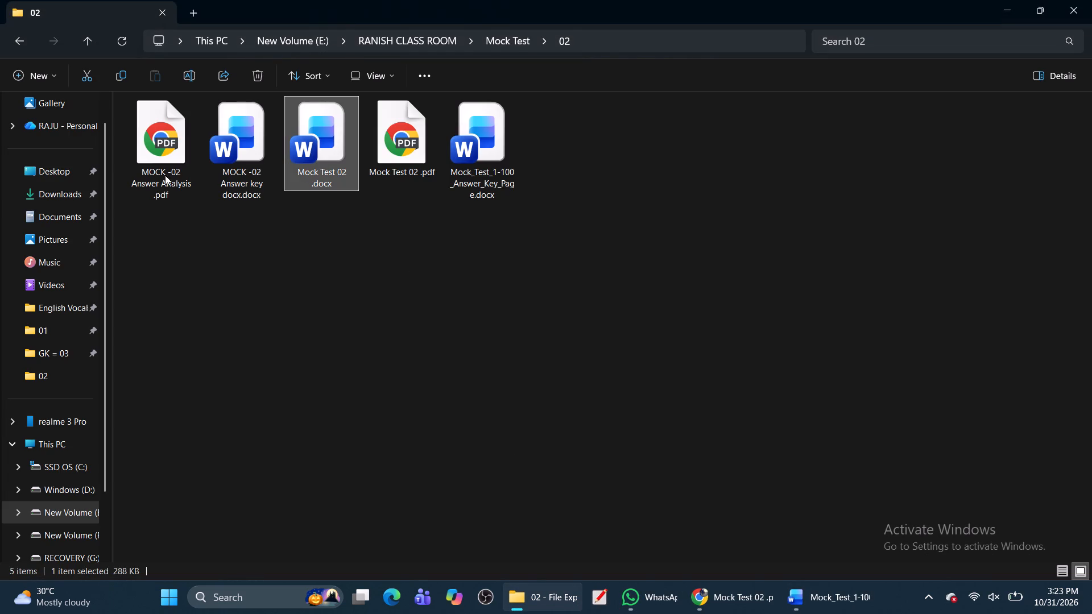
{"action": "double_click", "coordinate": [239, 176]}
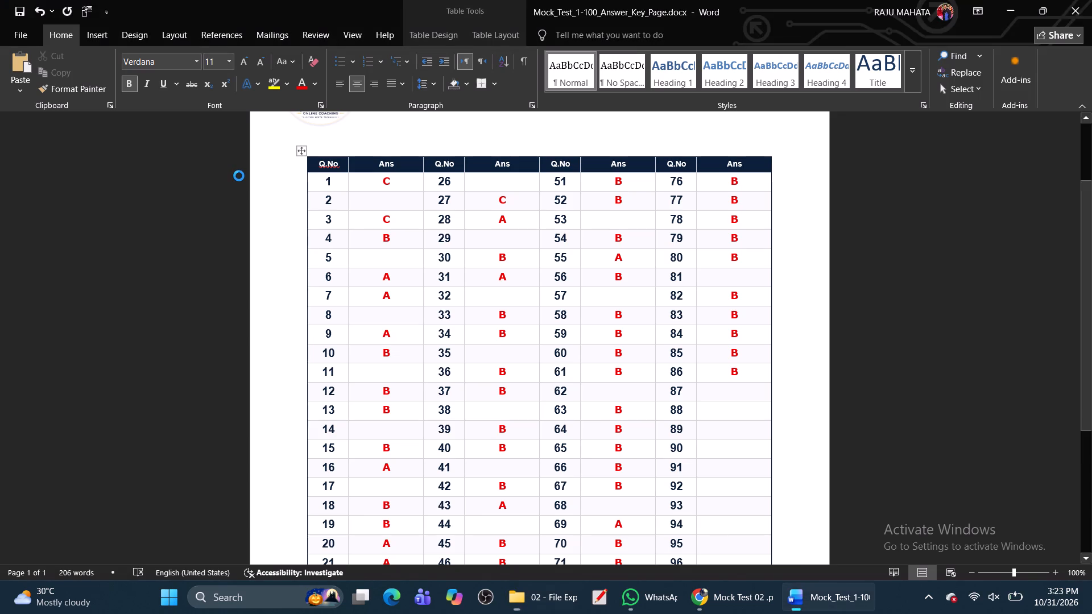
{"action": "scroll", "coordinate": [432, 305], "scroll_direction": "down", "scroll_amount": 7}
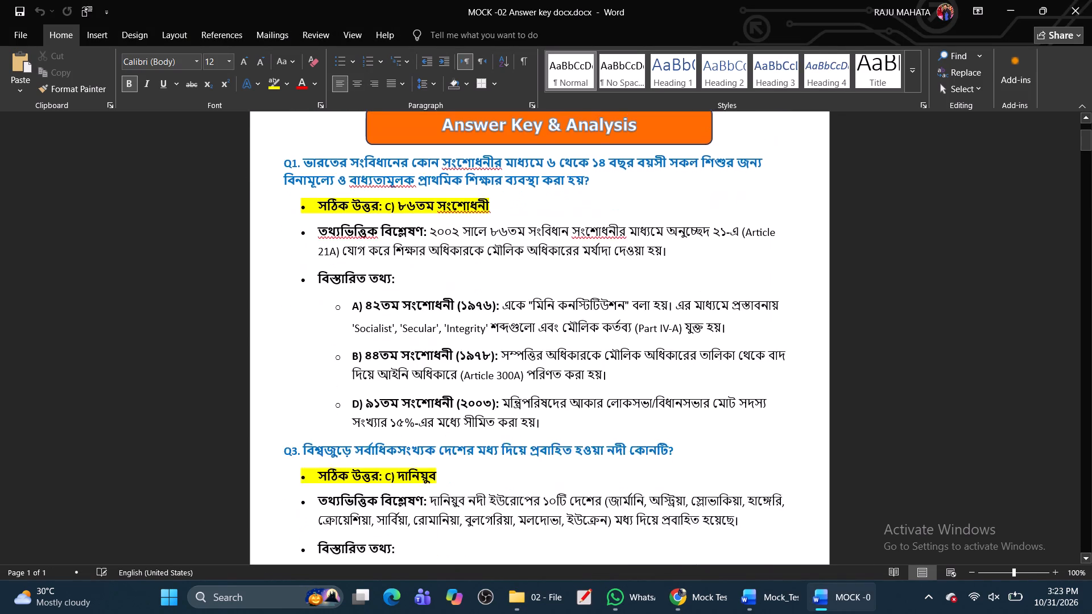
{"action": "scroll", "coordinate": [436, 304], "scroll_direction": "down", "scroll_amount": 20}
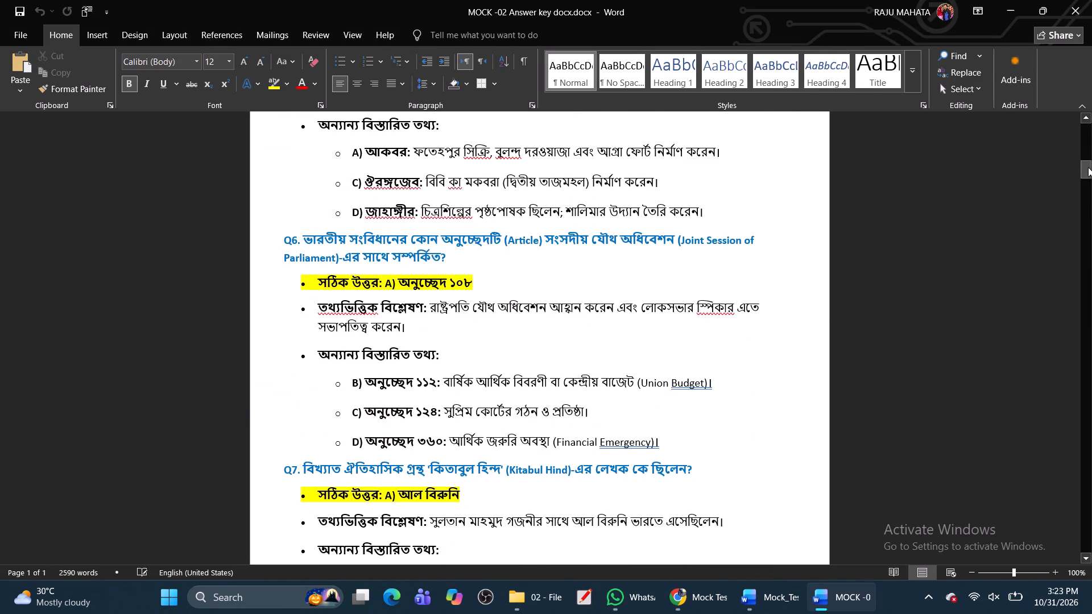
{"action": "left_click_drag", "start_coordinate": [1088, 169], "coordinate": [1087, 305]}
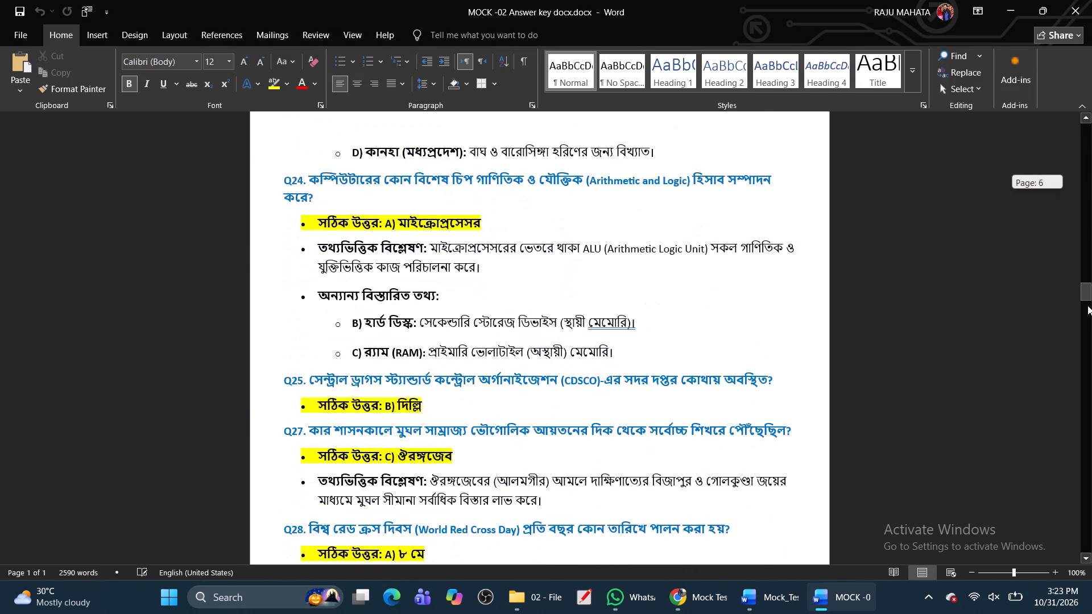
{"action": "left_click_drag", "start_coordinate": [1087, 305], "coordinate": [1091, 473]}
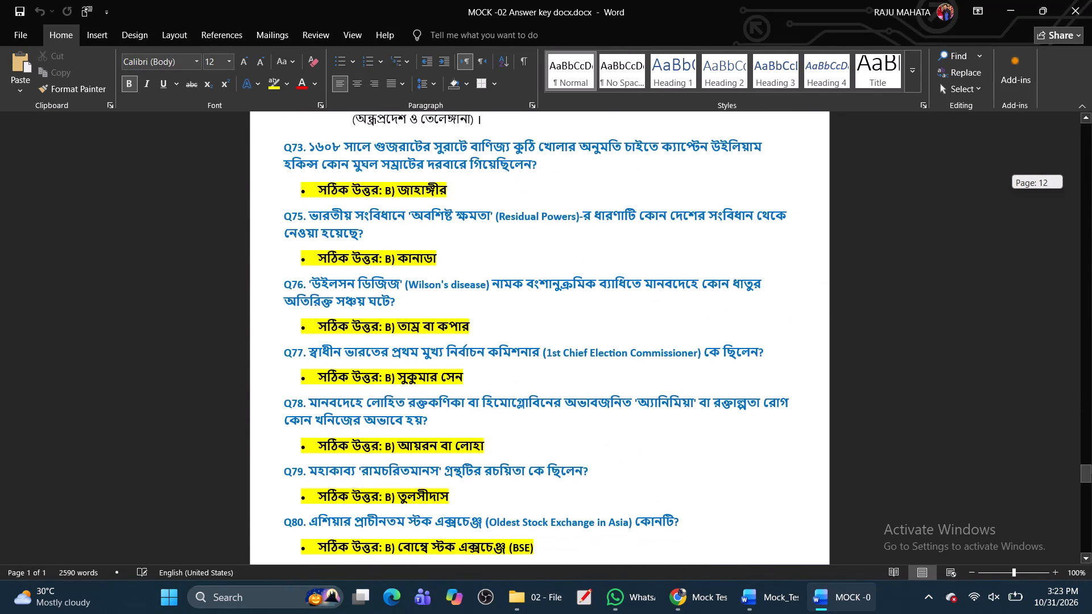
{"action": "left_click_drag", "start_coordinate": [1091, 473], "coordinate": [1091, 501]}
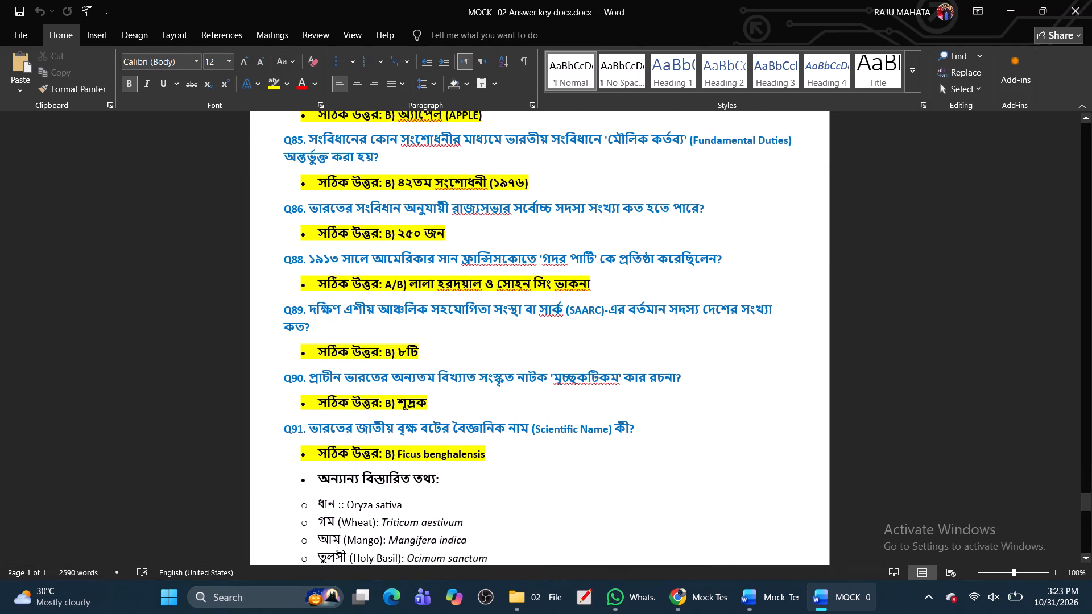
{"action": "left_click", "coordinate": [403, 288]}
{"action": "key", "text": "BackSpace"}
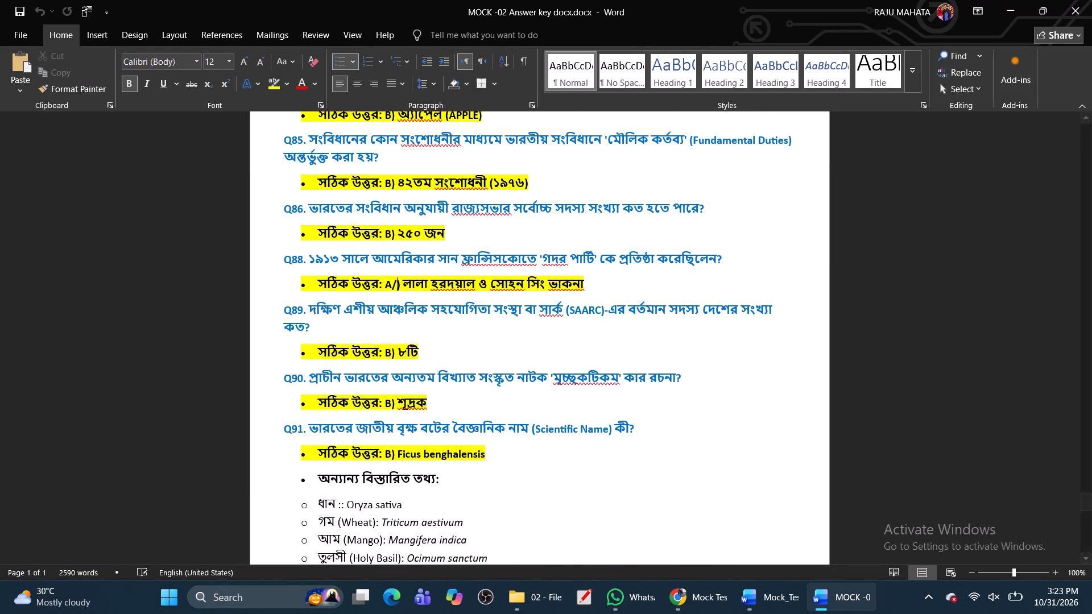
{"action": "key", "text": "BackSpace"}
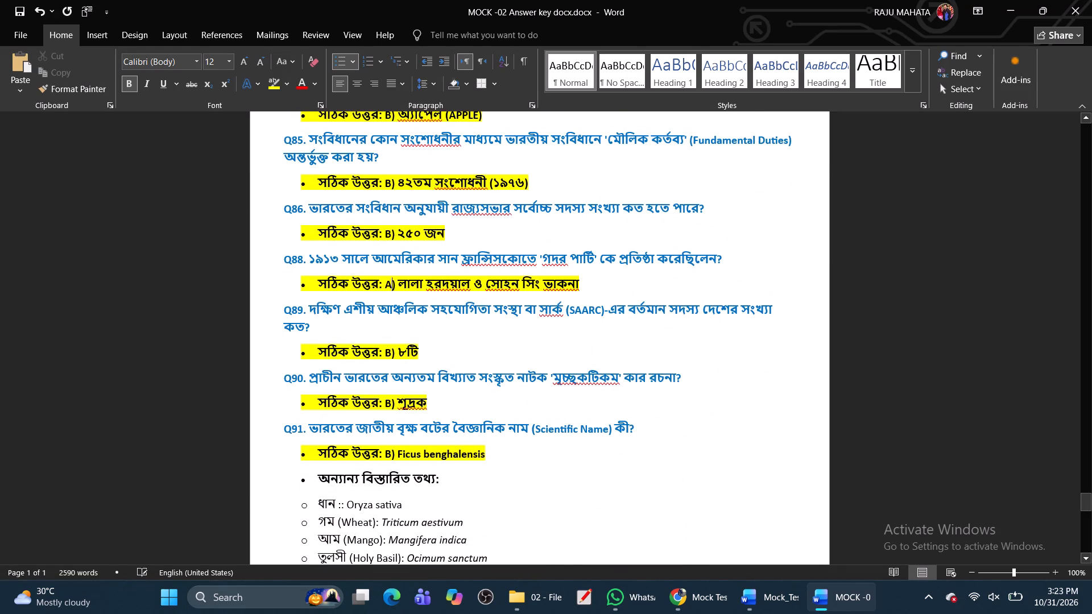
{"action": "left_click_drag", "start_coordinate": [475, 283], "coordinate": [574, 287]}
{"action": "key", "text": "BackSpace"}
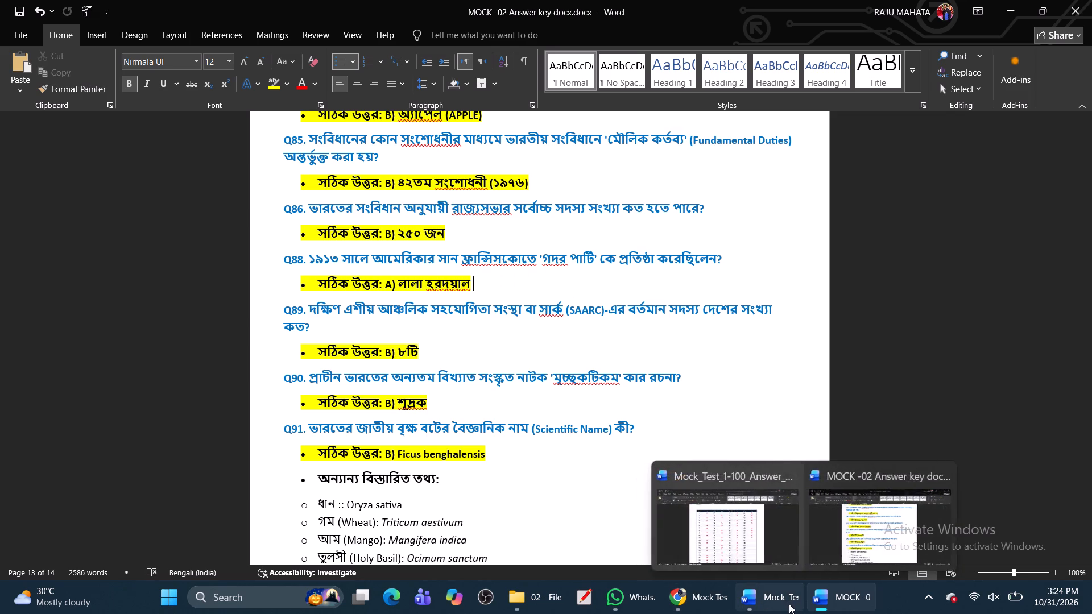
In the answer key page, set answer 88 to A and answers 89, 90 and 91 to B, and place the cursor in answer 92.
{"action": "left_click", "coordinate": [769, 603]}
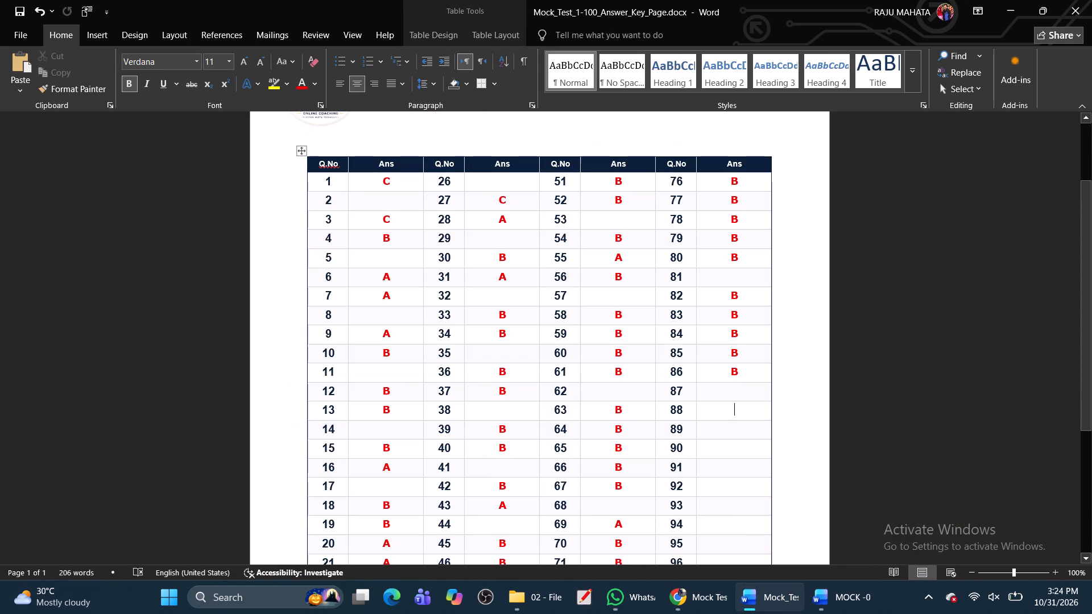
{"action": "key", "text": "shift+a"}
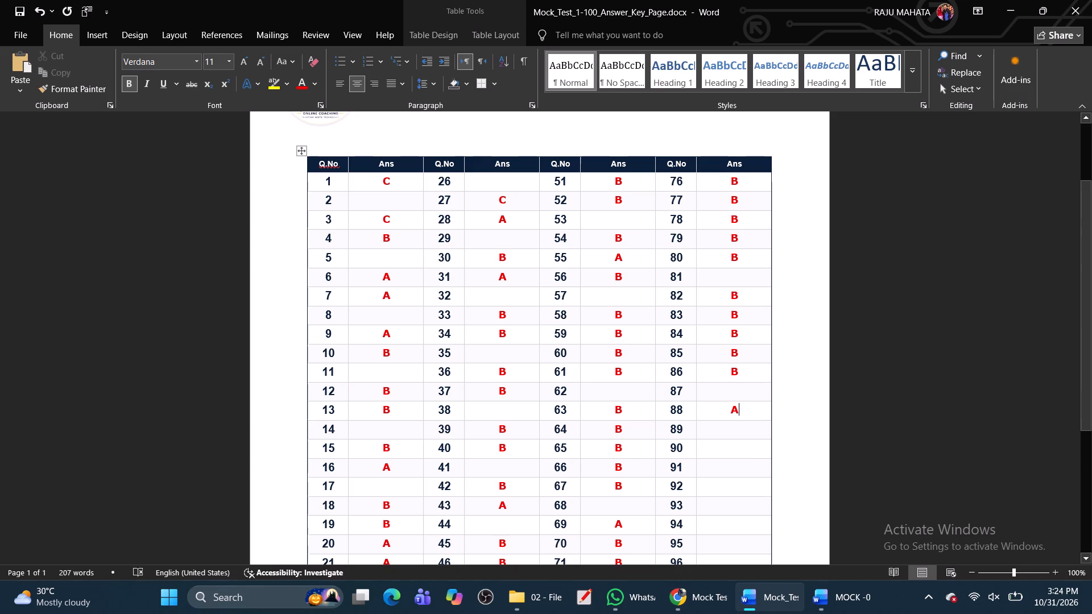
{"action": "left_click", "coordinate": [733, 431]}
{"action": "key", "text": "shift+b"}
{"action": "left_click", "coordinate": [734, 453]}
{"action": "key", "text": "shift+b"}
{"action": "left_click", "coordinate": [734, 469]}
{"action": "key", "text": "shift+b"}
{"action": "left_click", "coordinate": [731, 484]}
In the answer key table, set answers 92, 93, 95, 96 and 97 to B, skipping 94.
{"action": "scroll", "coordinate": [732, 497], "scroll_direction": "down", "scroll_amount": 3}
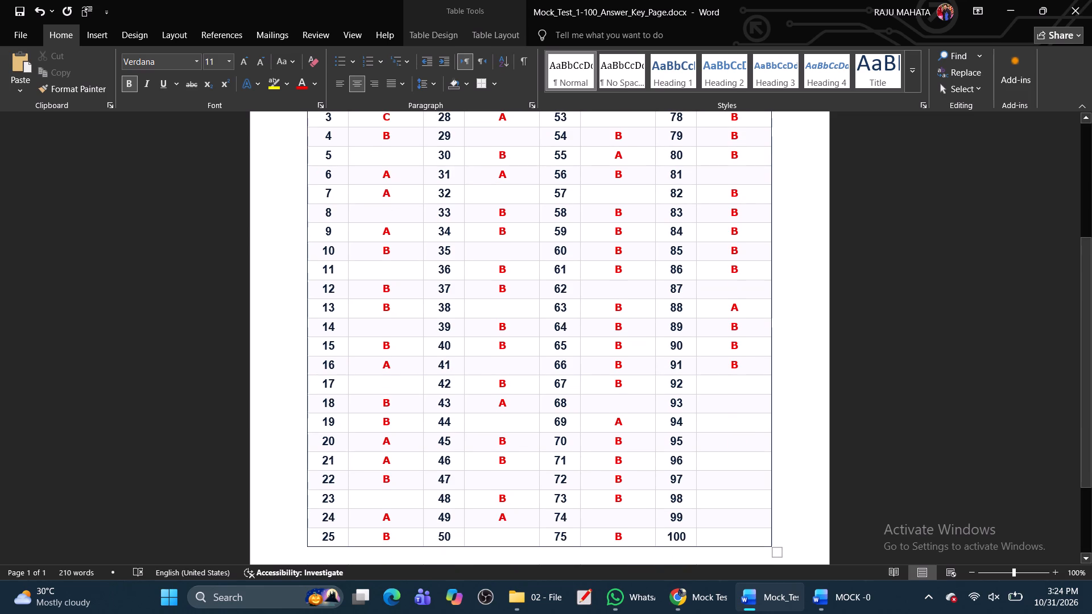
{"action": "key", "text": "shift+b"}
{"action": "left_click", "coordinate": [729, 401]}
{"action": "key", "text": "shift+b"}
{"action": "left_click", "coordinate": [735, 447]}
{"action": "key", "text": "shift+b"}
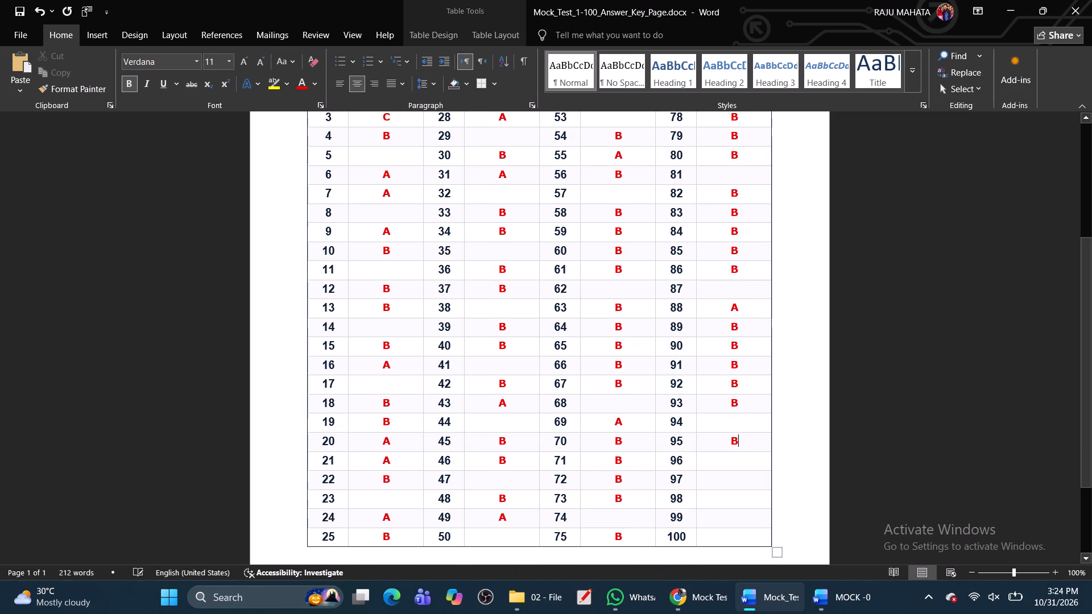
{"action": "left_click", "coordinate": [737, 465]}
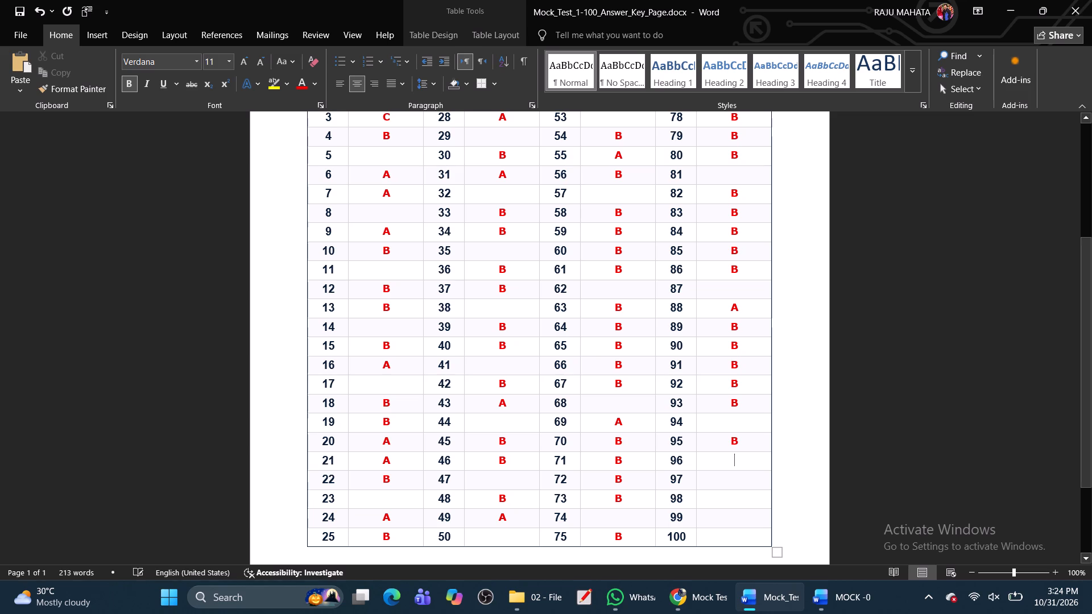
{"action": "key", "text": "shift+b"}
{"action": "left_click", "coordinate": [734, 478]}
{"action": "key", "text": "shift+b"}
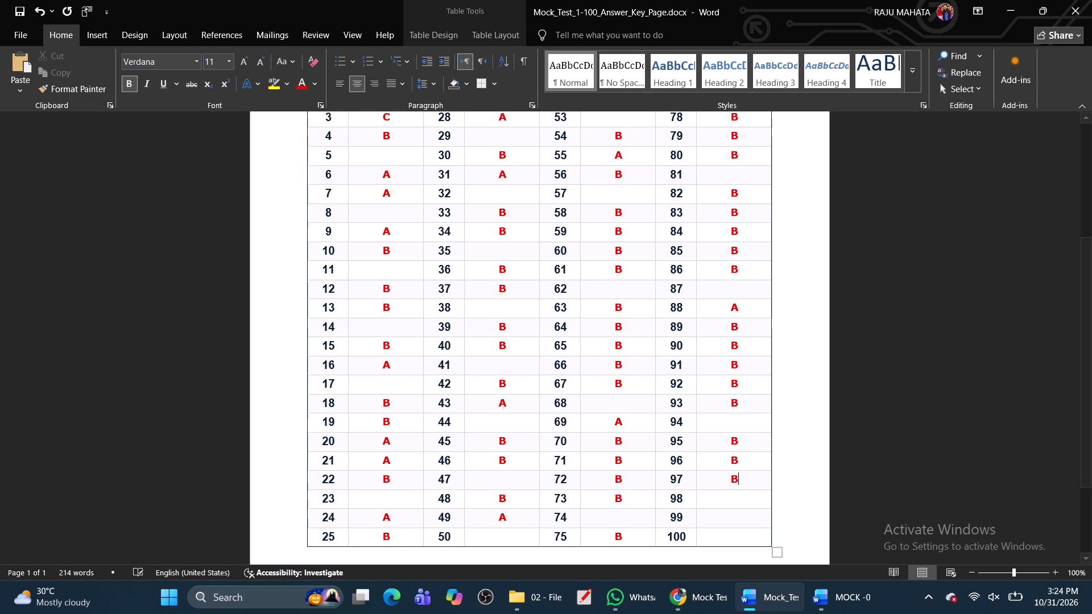
Set answer 98 to A and answers 99 and 100 to B in the answer key table.
{"action": "left_click", "coordinate": [730, 503]}
{"action": "key", "text": "shift+a"}
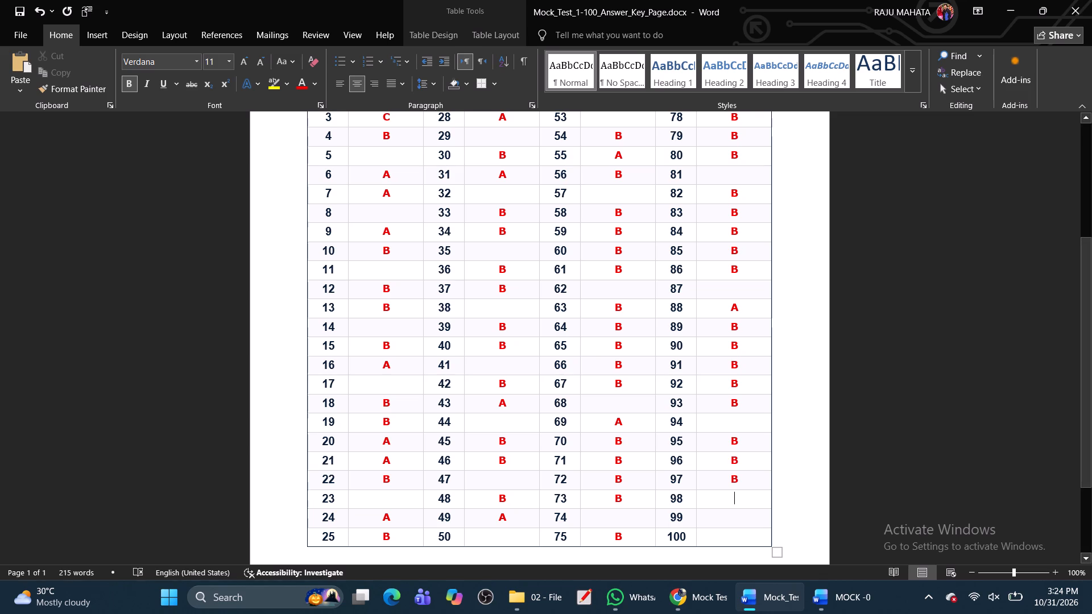
{"action": "left_click", "coordinate": [733, 520]}
{"action": "key", "text": "shift+b"}
{"action": "left_click", "coordinate": [735, 538]}
{"action": "key", "text": "shift+b"}
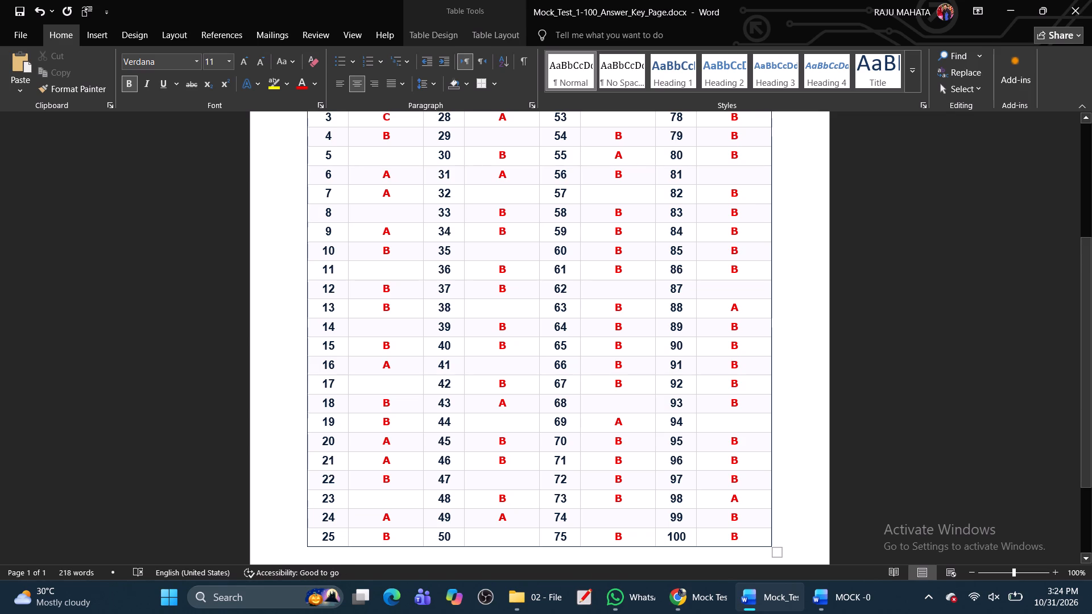
Review the whole answer key page from the heading to the marking rules, checking the filled and blank answers for questions 1 to 100.
{"action": "scroll", "coordinate": [565, 334], "scroll_direction": "up", "scroll_amount": 6}
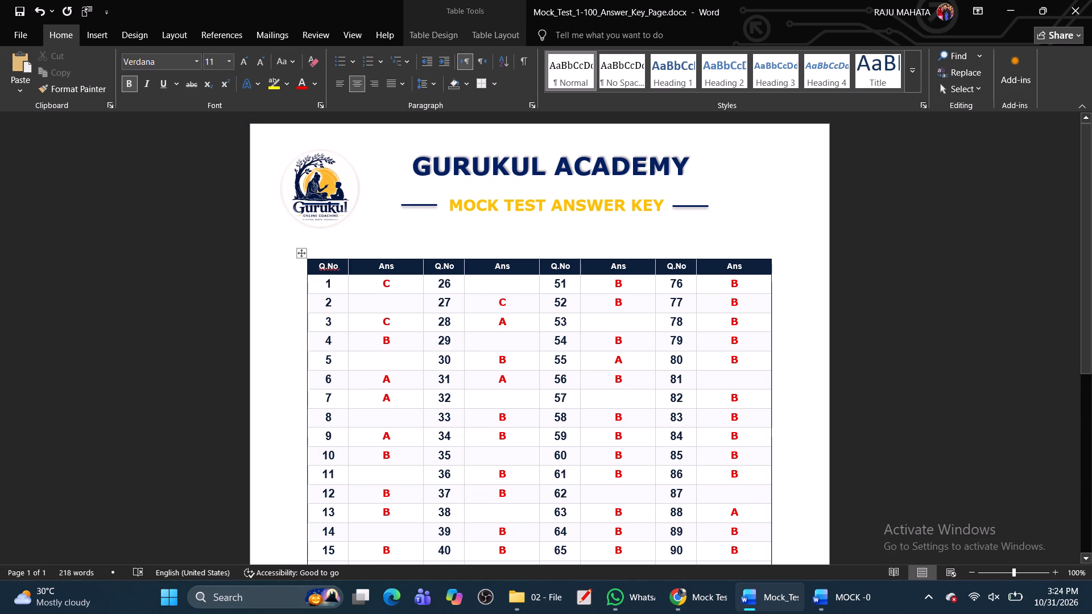
{"action": "scroll", "coordinate": [576, 283], "scroll_direction": "down", "scroll_amount": 6}
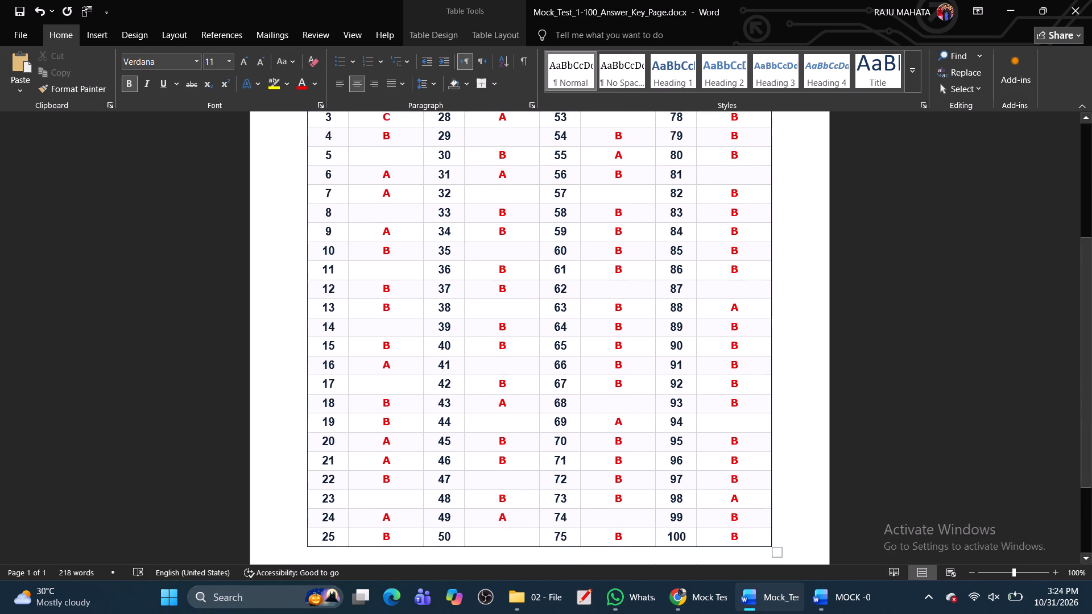
{"action": "scroll", "coordinate": [563, 278], "scroll_direction": "up", "scroll_amount": 3}
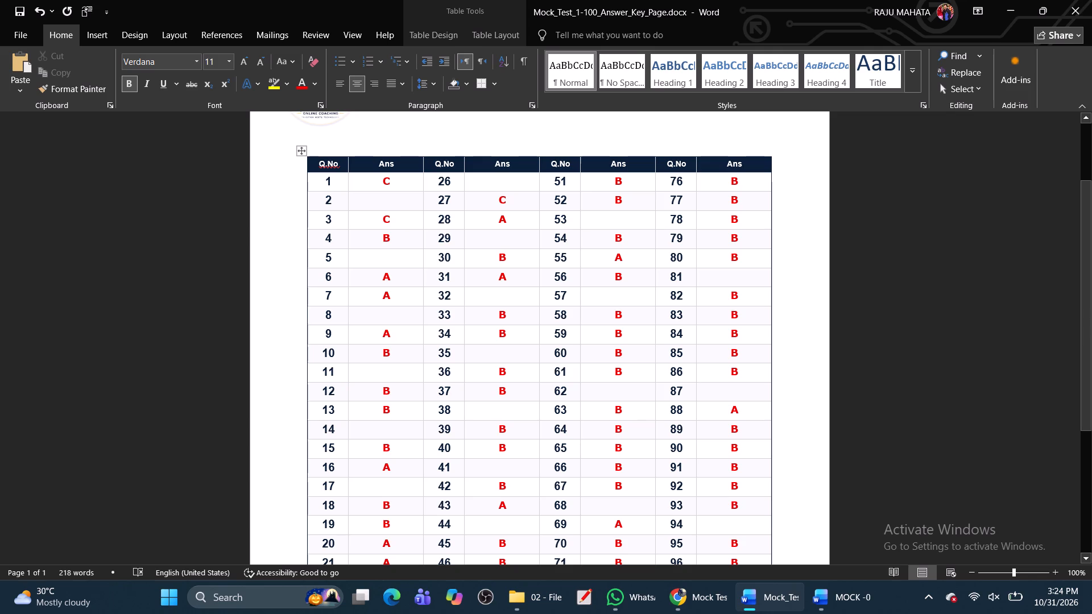
{"action": "scroll", "coordinate": [388, 429], "scroll_direction": "down", "scroll_amount": 1}
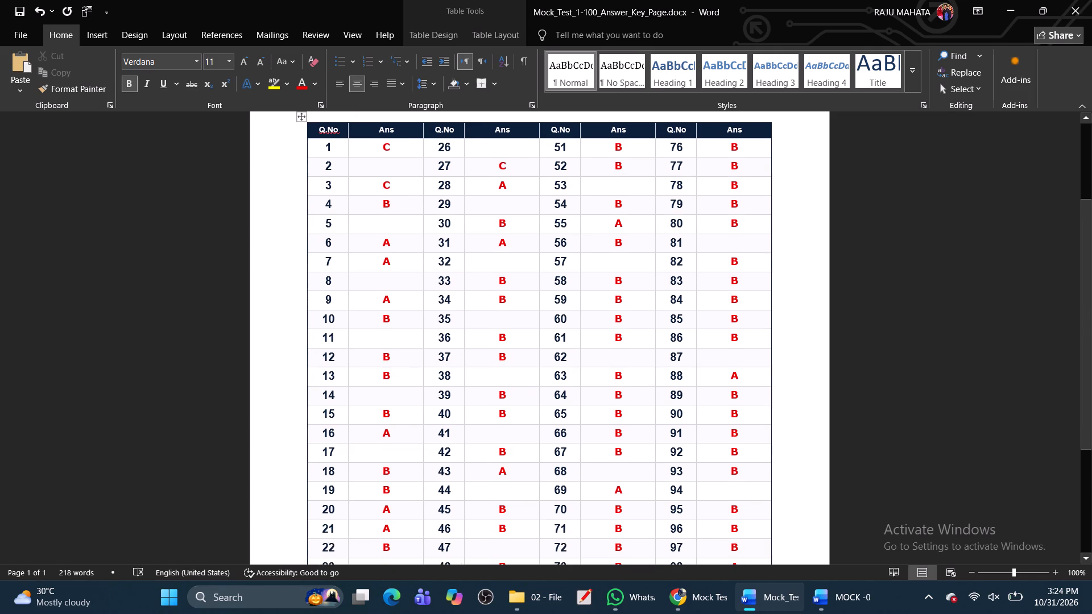
{"action": "scroll", "coordinate": [384, 447], "scroll_direction": "down", "scroll_amount": 3}
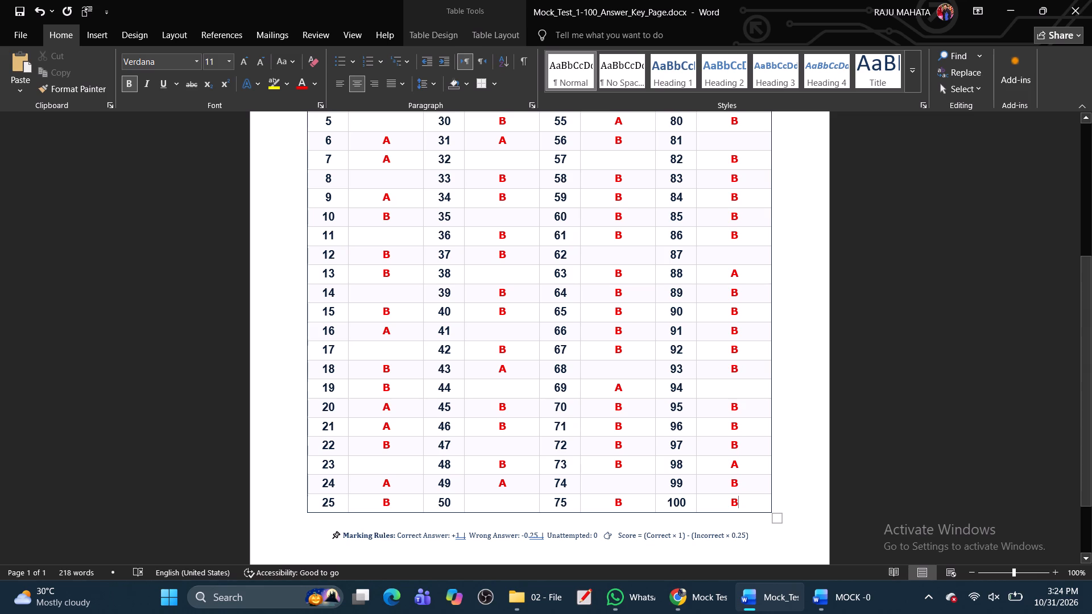
{"action": "scroll", "coordinate": [502, 335], "scroll_direction": "up", "scroll_amount": 1}
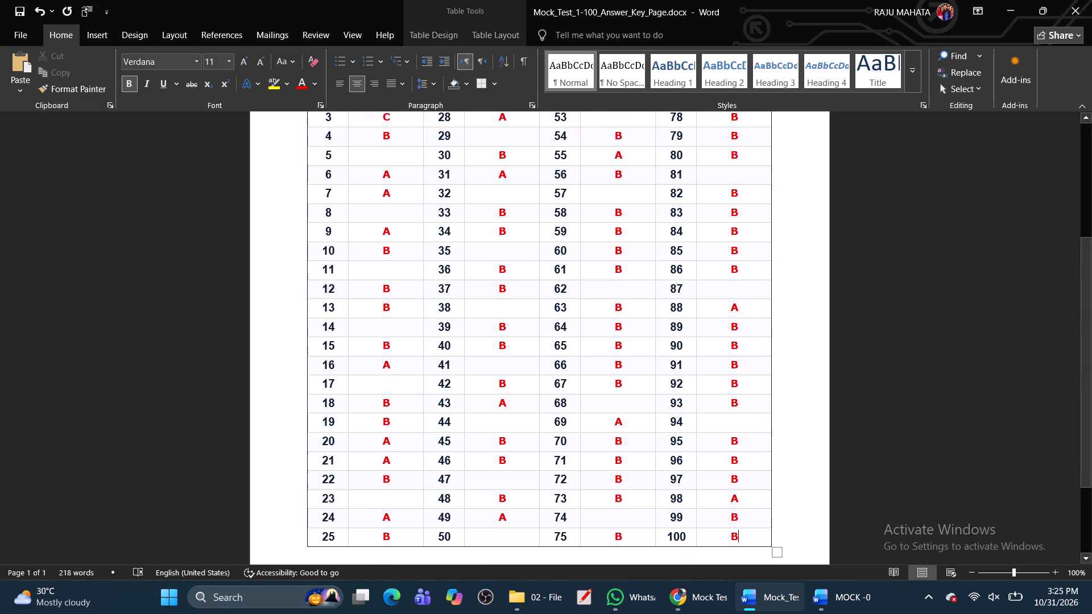
{"action": "scroll", "coordinate": [504, 252], "scroll_direction": "up", "scroll_amount": 2}
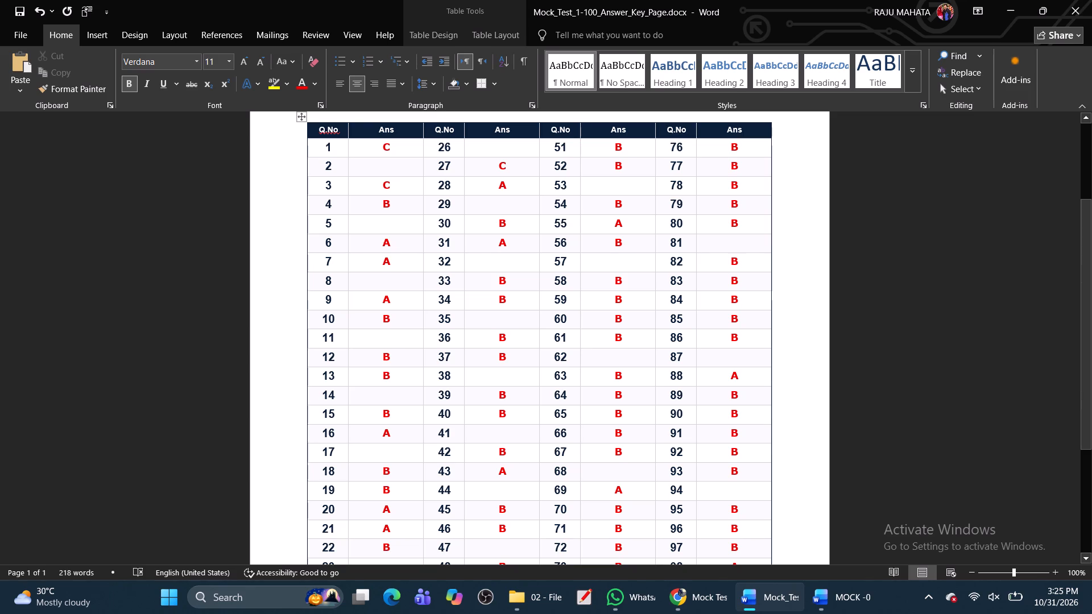
{"action": "scroll", "coordinate": [617, 361], "scroll_direction": "down", "scroll_amount": 2}
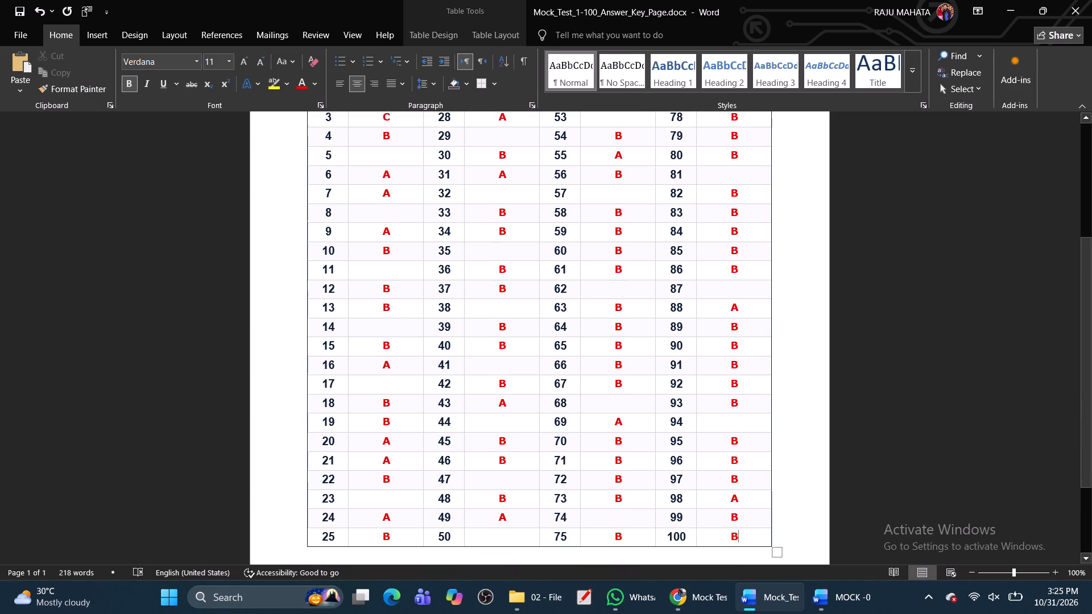
{"action": "scroll", "coordinate": [622, 462], "scroll_direction": "down", "scroll_amount": 1}
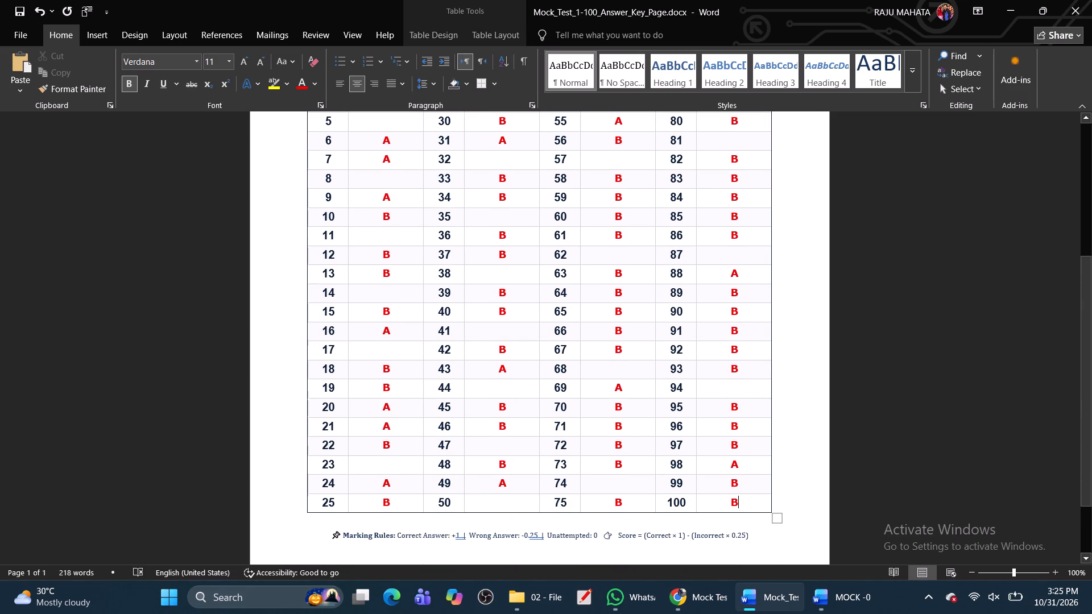
{"action": "scroll", "coordinate": [730, 254], "scroll_direction": "up", "scroll_amount": 2}
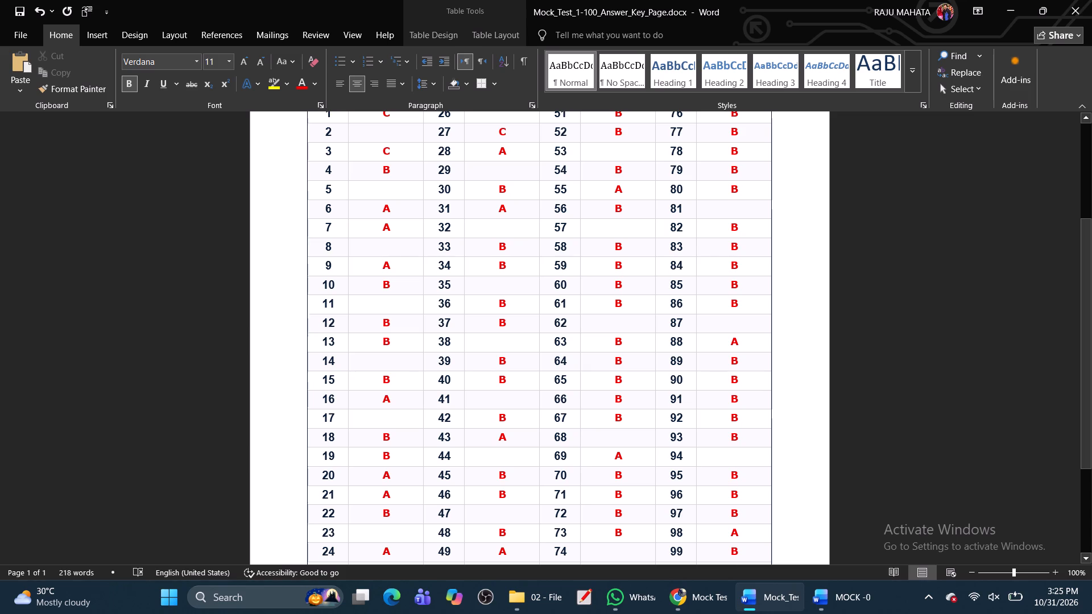
{"action": "scroll", "coordinate": [733, 208], "scroll_direction": "up", "scroll_amount": 1}
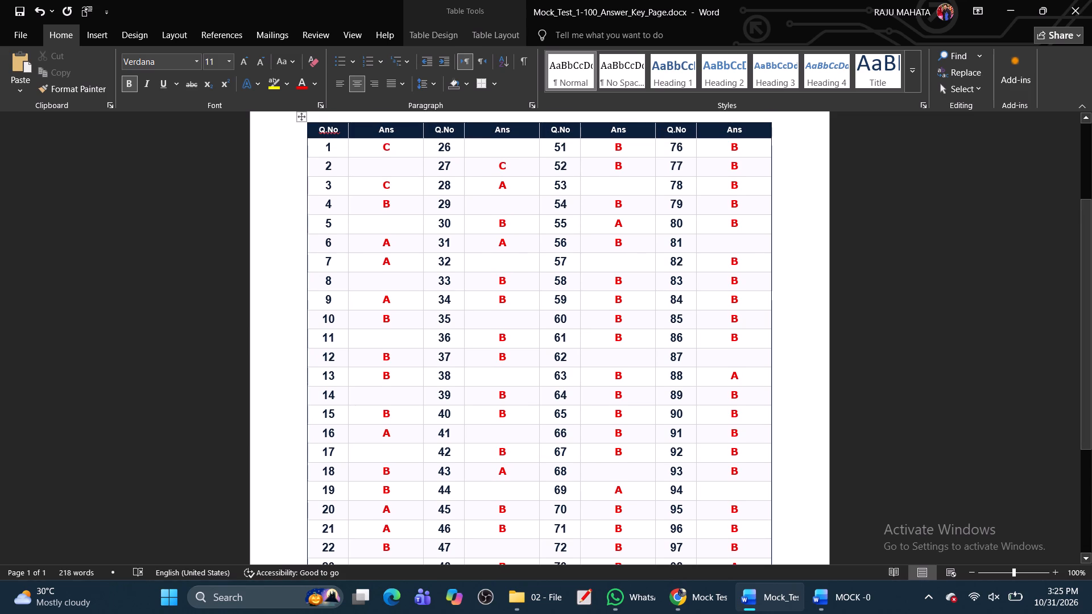
{"action": "scroll", "coordinate": [734, 175], "scroll_direction": "up", "scroll_amount": 2}
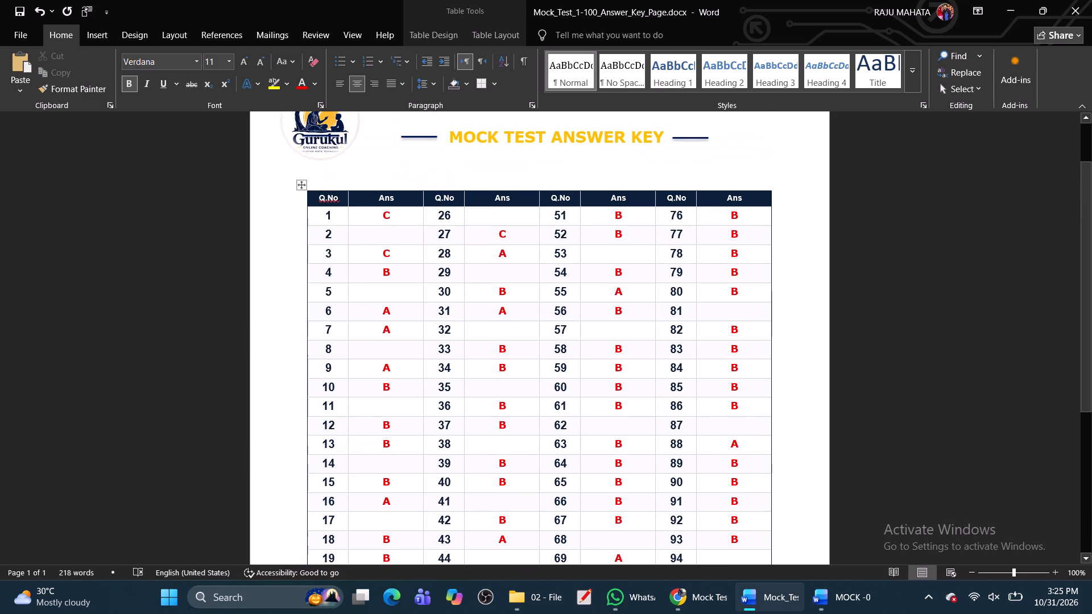
{"action": "scroll", "coordinate": [499, 365], "scroll_direction": "down", "scroll_amount": 12}
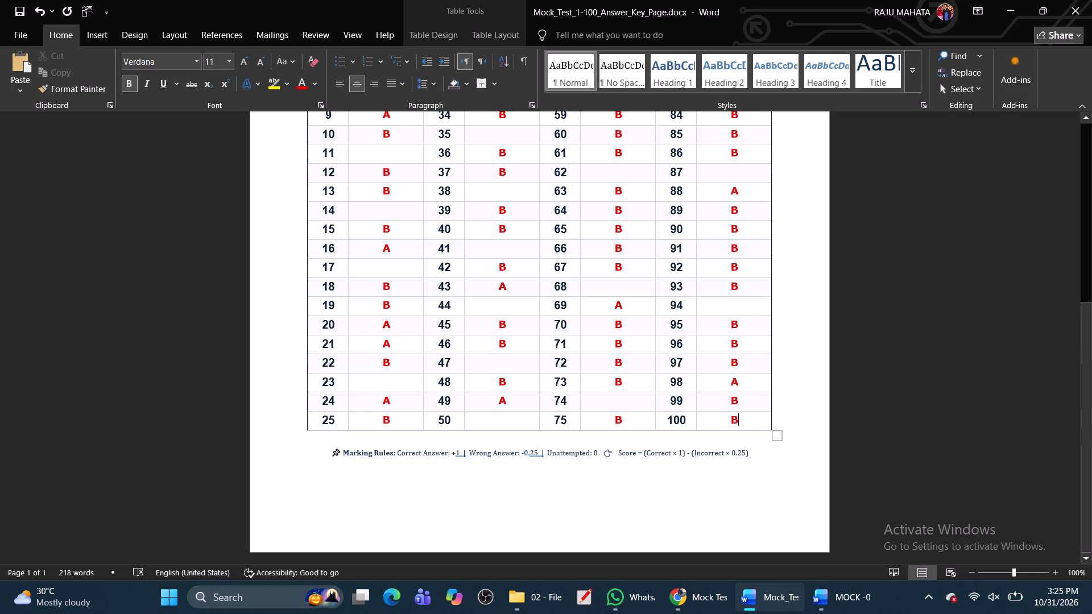
{"action": "scroll", "coordinate": [510, 351], "scroll_direction": "up", "scroll_amount": 6}
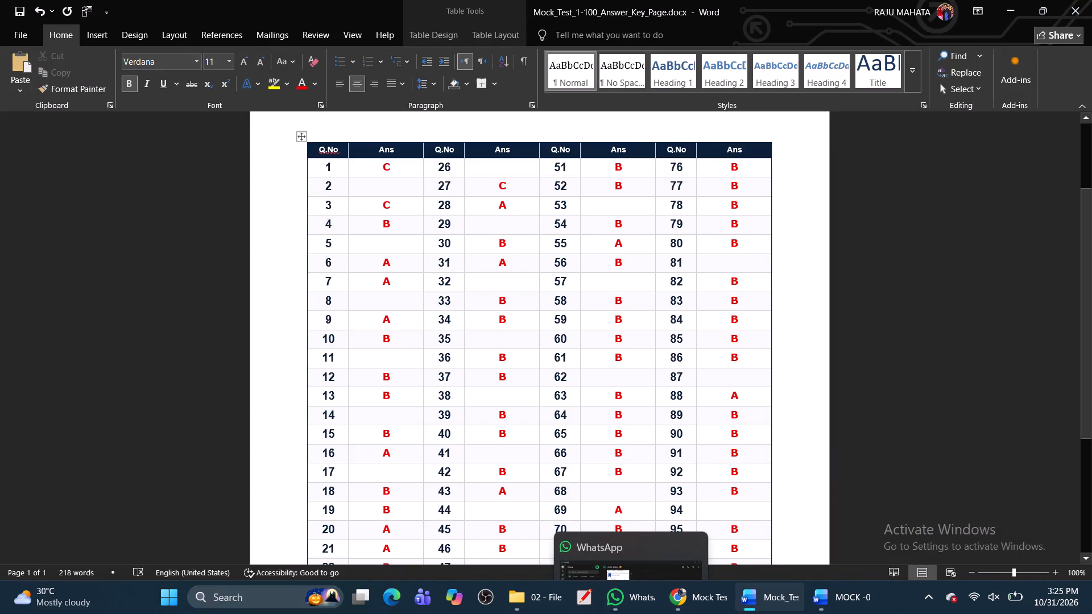
{"action": "scroll", "coordinate": [539, 383], "scroll_direction": "up", "scroll_amount": 8}
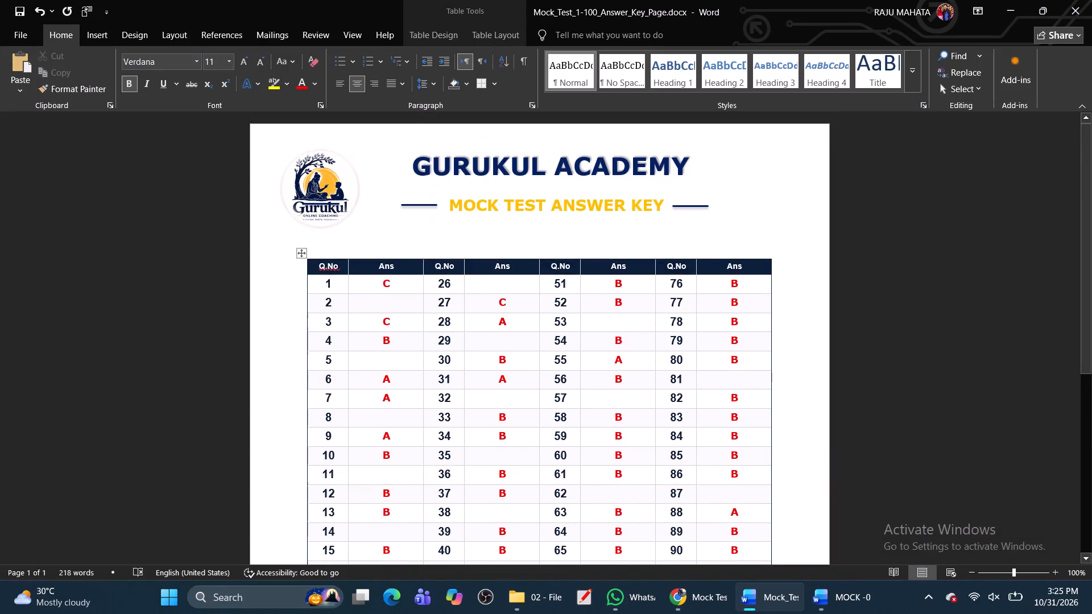
{"action": "scroll", "coordinate": [539, 383], "scroll_direction": "up", "scroll_amount": 2}
{"action": "scroll", "coordinate": [539, 383], "scroll_direction": "down", "scroll_amount": 12}
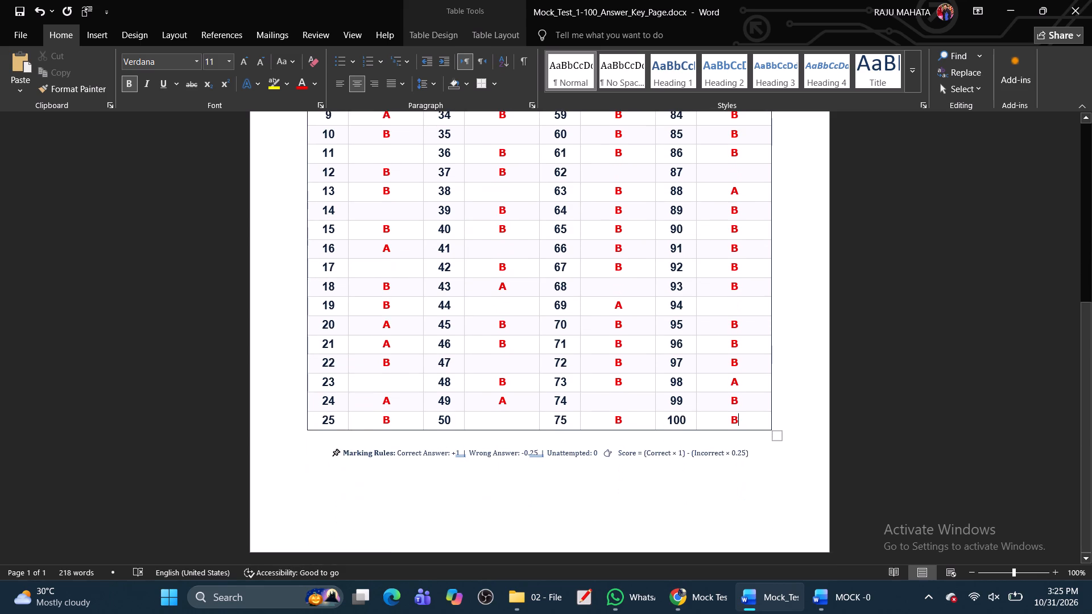
{"action": "scroll", "coordinate": [370, 262], "scroll_direction": "up", "scroll_amount": 10}
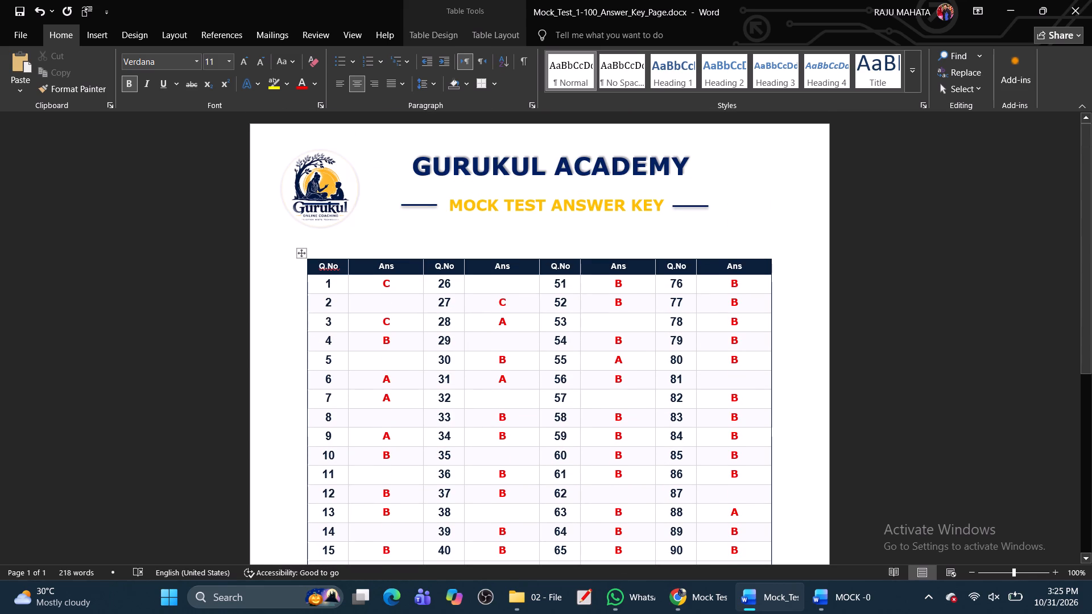
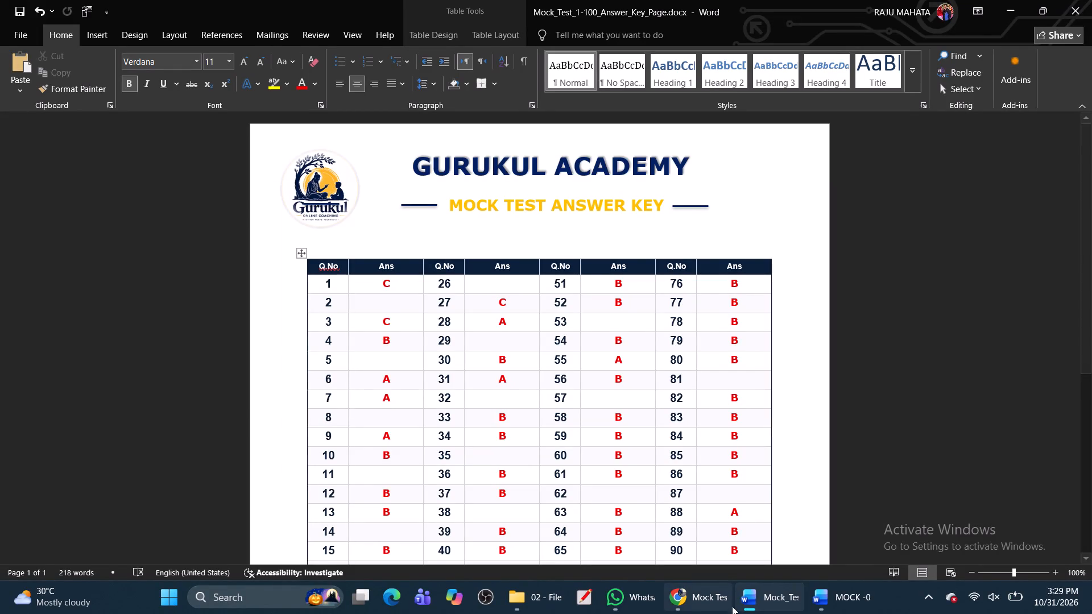
Switch to the MOCK -02 Answer key document, save it and close it.
{"action": "left_click", "coordinate": [769, 596]}
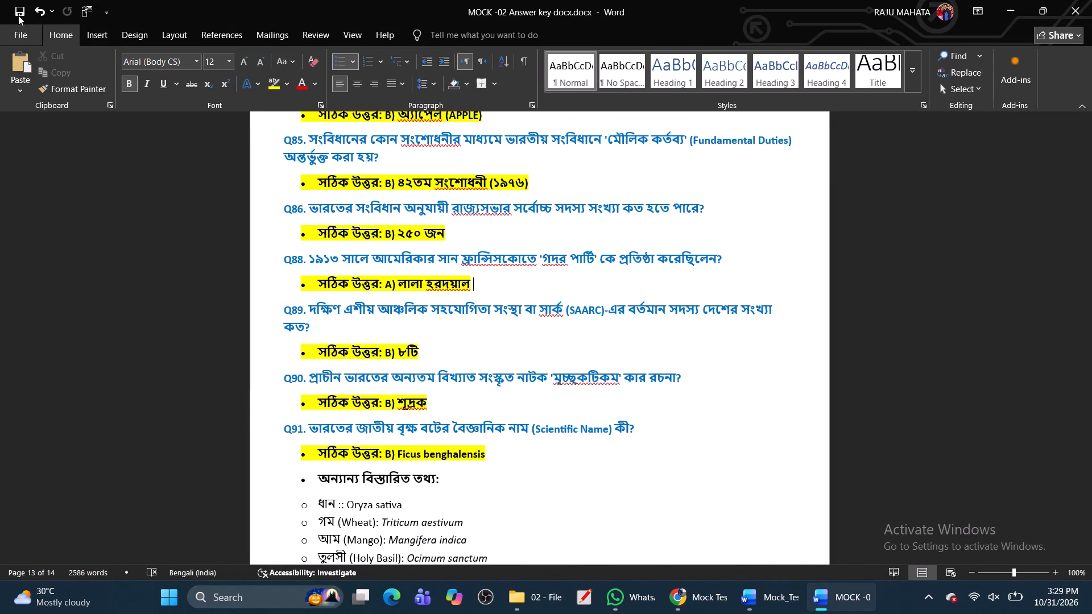
{"action": "left_click", "coordinate": [18, 7]}
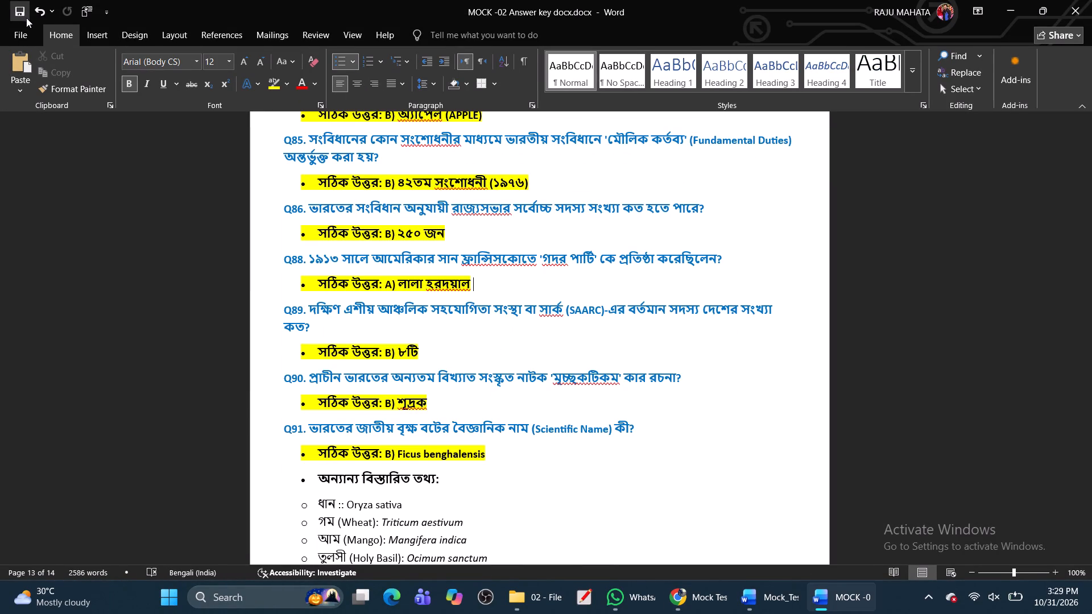
{"action": "left_click", "coordinate": [21, 14]}
{"action": "left_click", "coordinate": [1068, 16]}
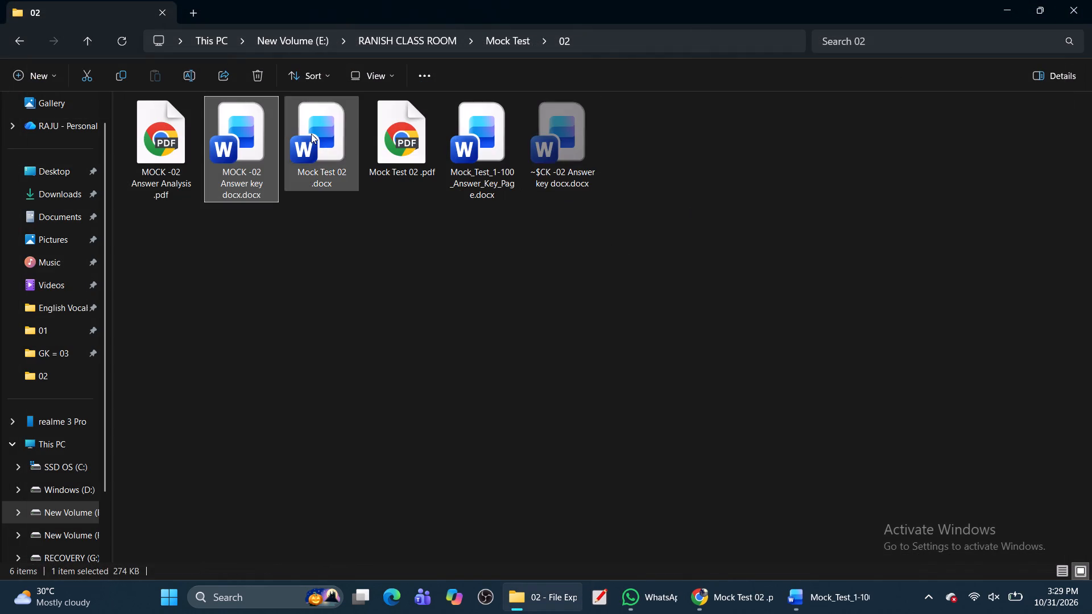
Delete the MOCK -02 Answer Analysis PDF from the Mock Test folder 02.
{"action": "left_click", "coordinate": [181, 243]}
{"action": "left_click", "coordinate": [158, 174]}
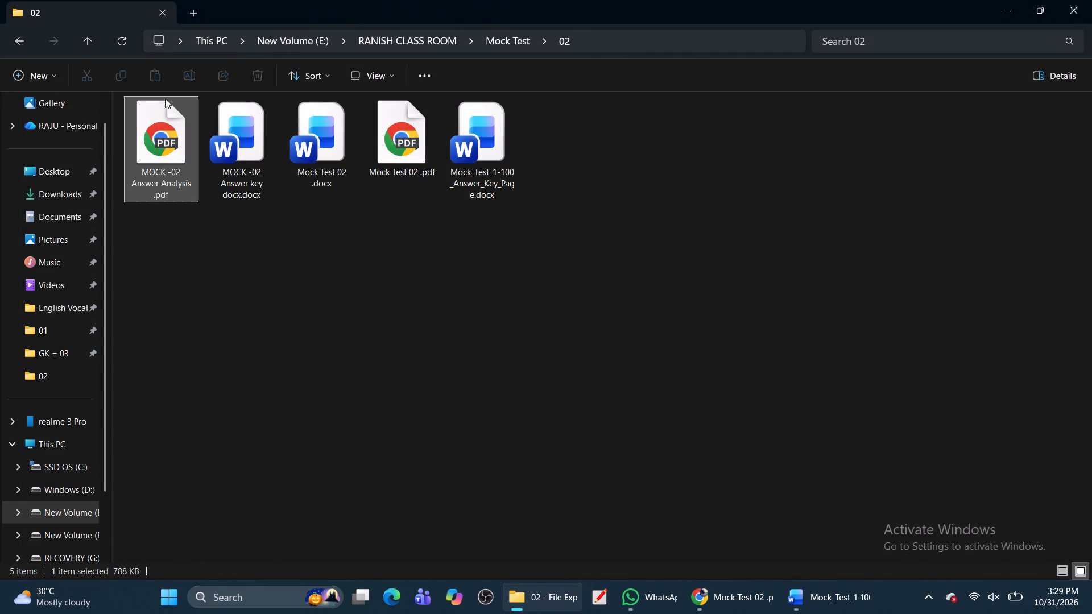
{"action": "left_click", "coordinate": [255, 70]}
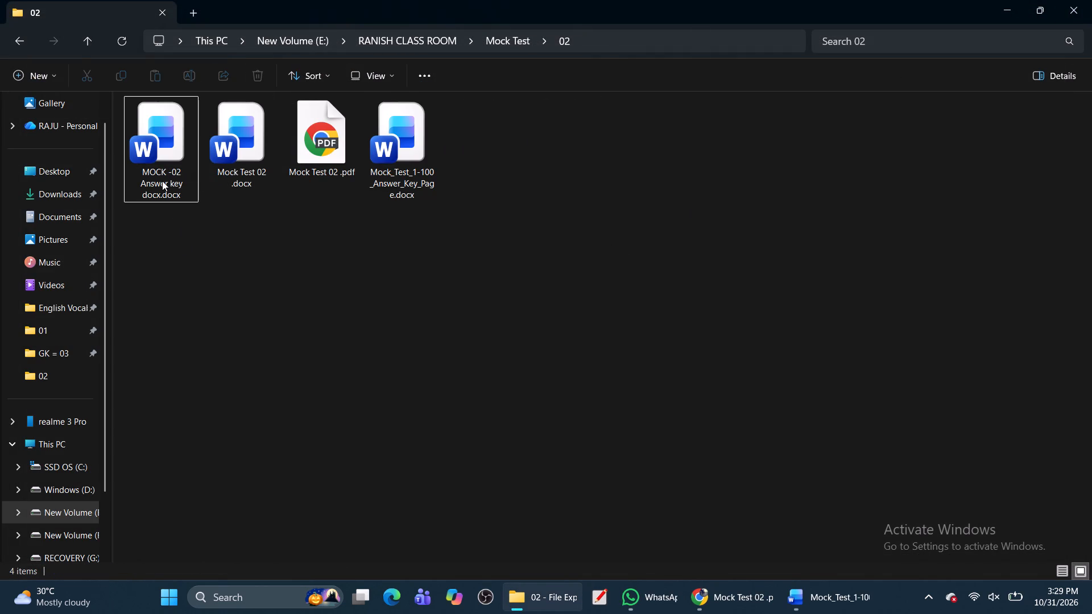
Open the MOCK -02 Answer key Word document from folder 02.
{"action": "right_click", "coordinate": [162, 181]}
{"action": "left_click", "coordinate": [188, 242]}
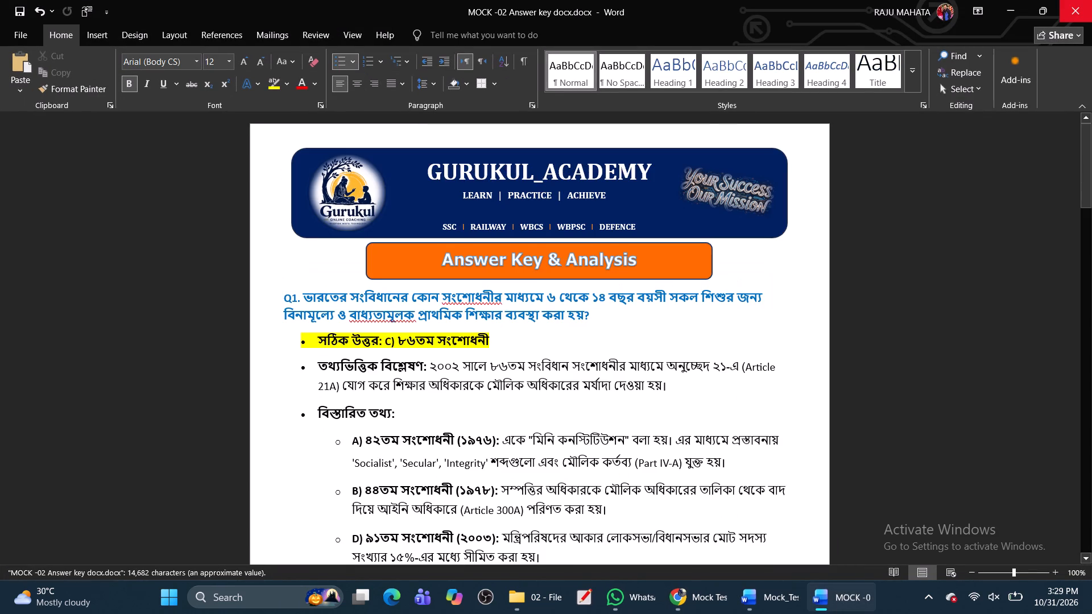
Export the document as a PDF named "MOCK -02 Answer & Analysis" in the Mock Test folder 02.
{"action": "left_click", "coordinate": [12, 32]}
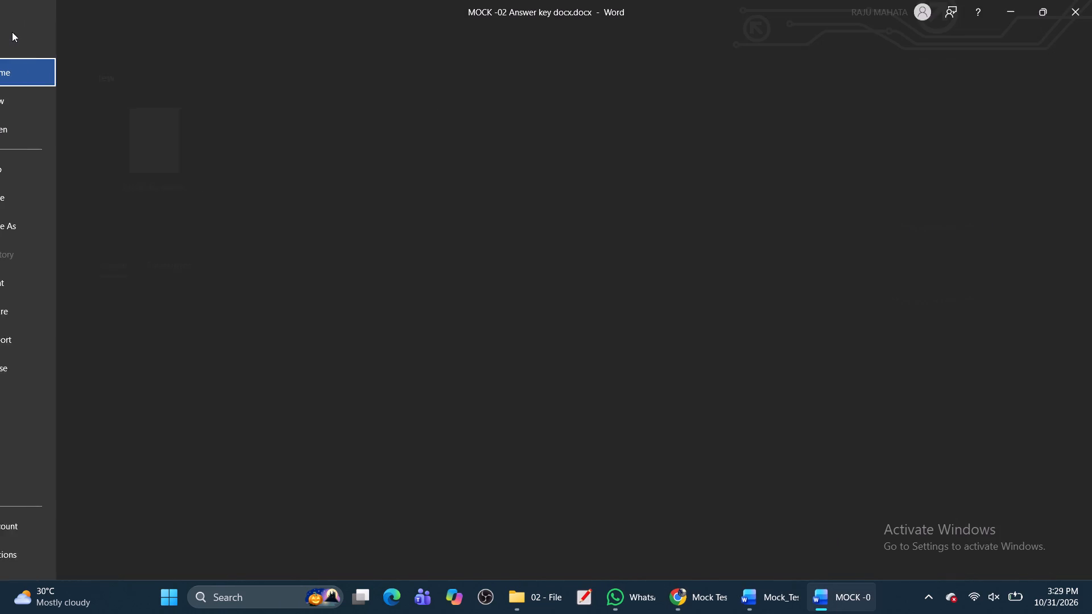
{"action": "left_click", "coordinate": [60, 333]}
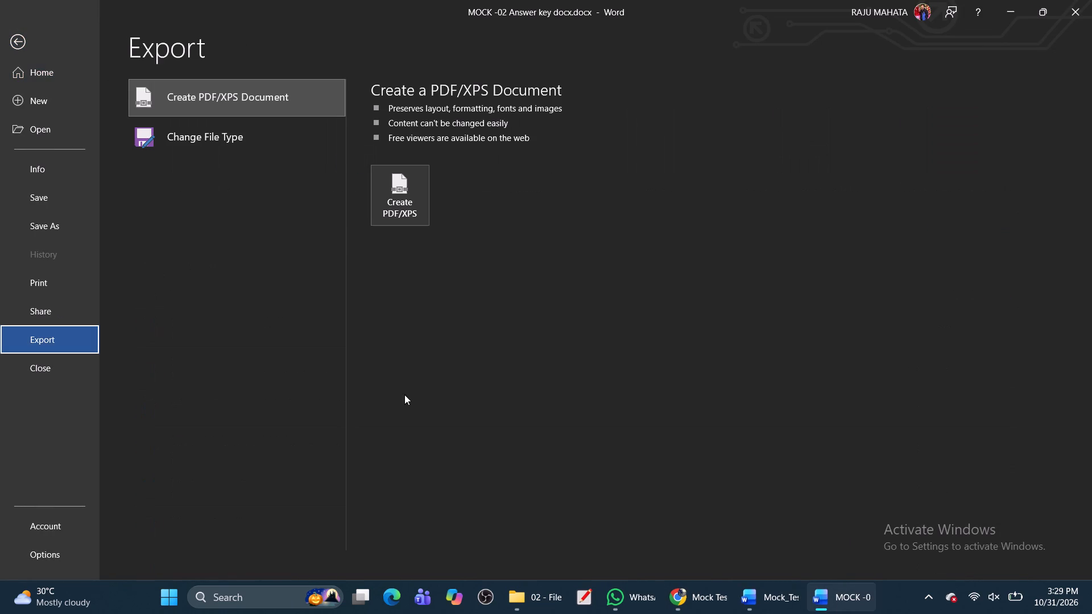
{"action": "left_click", "coordinate": [408, 188]}
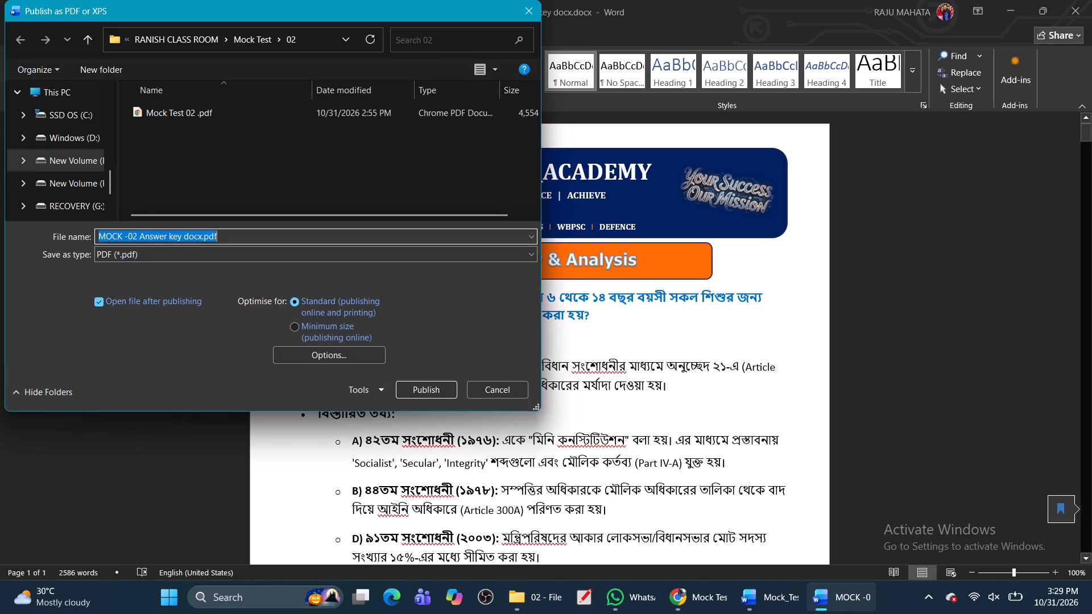
{"action": "left_click", "coordinate": [185, 239]}
{"action": "left_click_drag", "start_coordinate": [185, 239], "coordinate": [202, 237]}
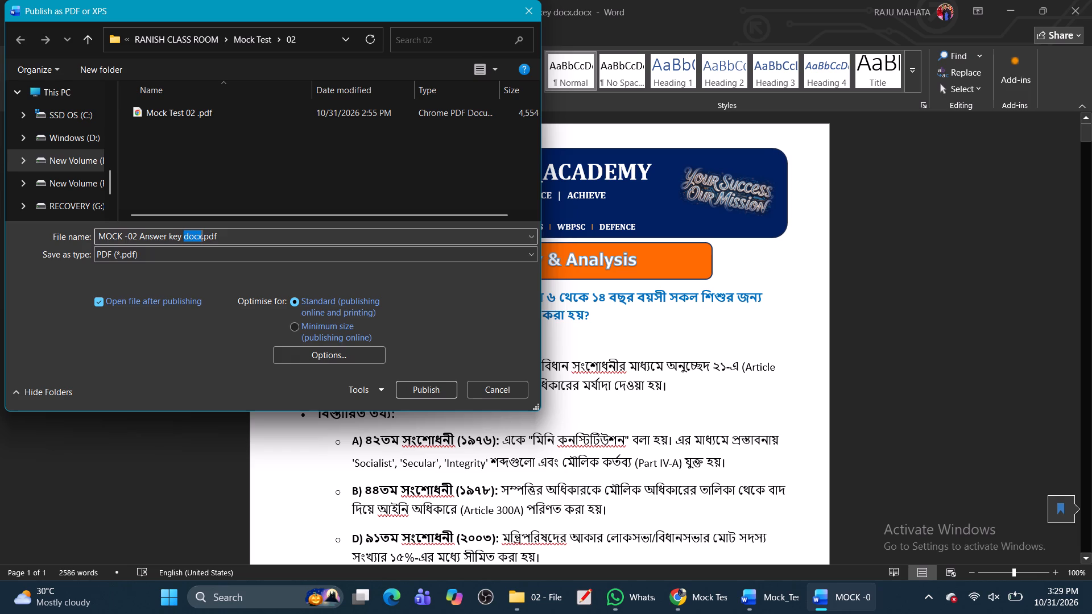
{"action": "key", "text": "BackSpace"}
{"action": "key", "text": "BackSpace"}
{"action": "key", "text": "BackSpace"}
{"action": "key", "text": "BackSpace"}
{"action": "key", "text": "BackSpace"}
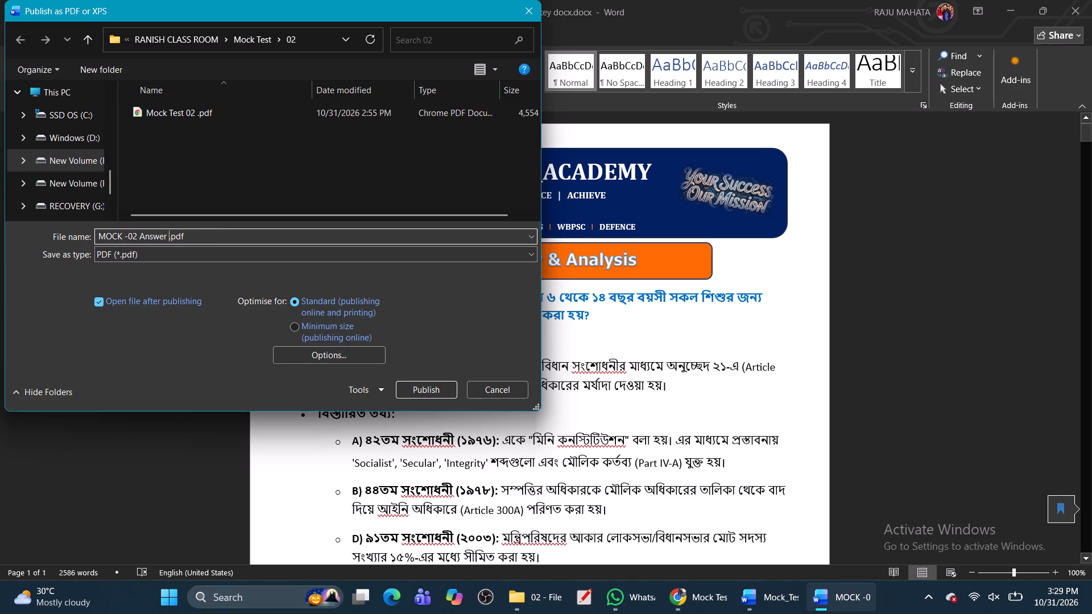
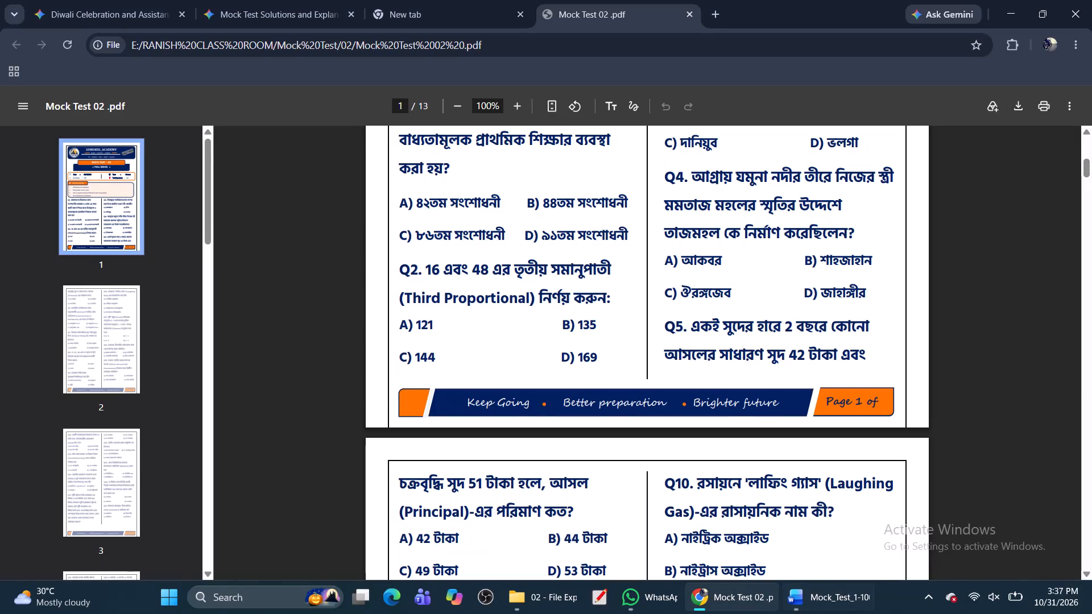
Switch to the Mock Test answer key in Word and enter C as the answer for question 2.
{"action": "left_click", "coordinate": [832, 607]}
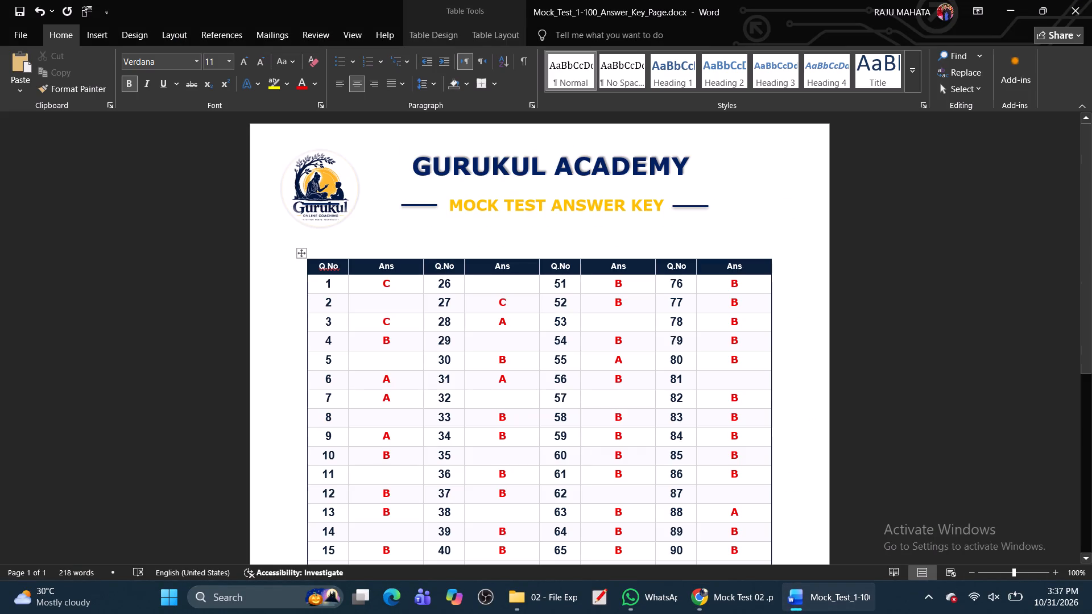
{"action": "left_click", "coordinate": [382, 302]}
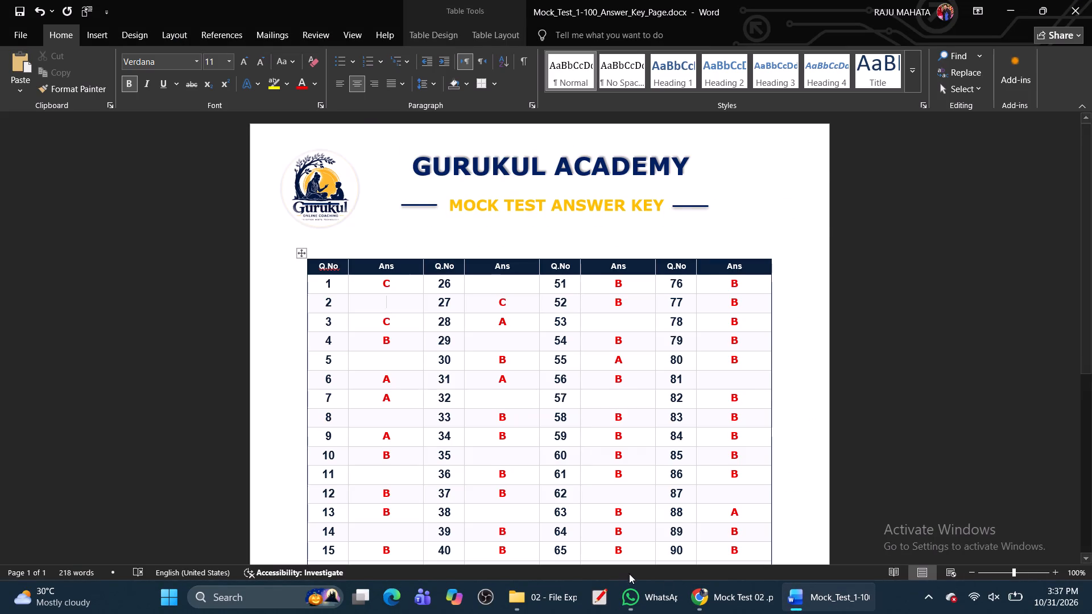
{"action": "left_click", "coordinate": [733, 612]}
{"action": "left_click", "coordinate": [832, 599]}
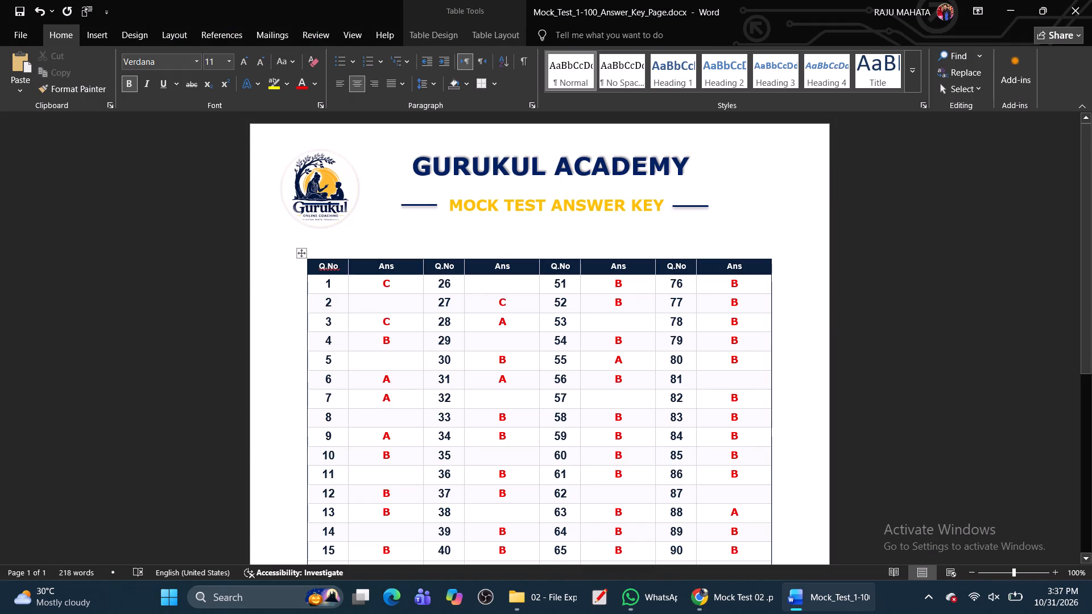
{"action": "key", "text": "ctrl+c"}
{"action": "left_click", "coordinate": [390, 307]}
{"action": "key", "text": "shift+c"}
Return to the Mock Test 02 PDF in Chrome and examine question 5 and its options across pages 1 and 2.
{"action": "left_click", "coordinate": [732, 601]}
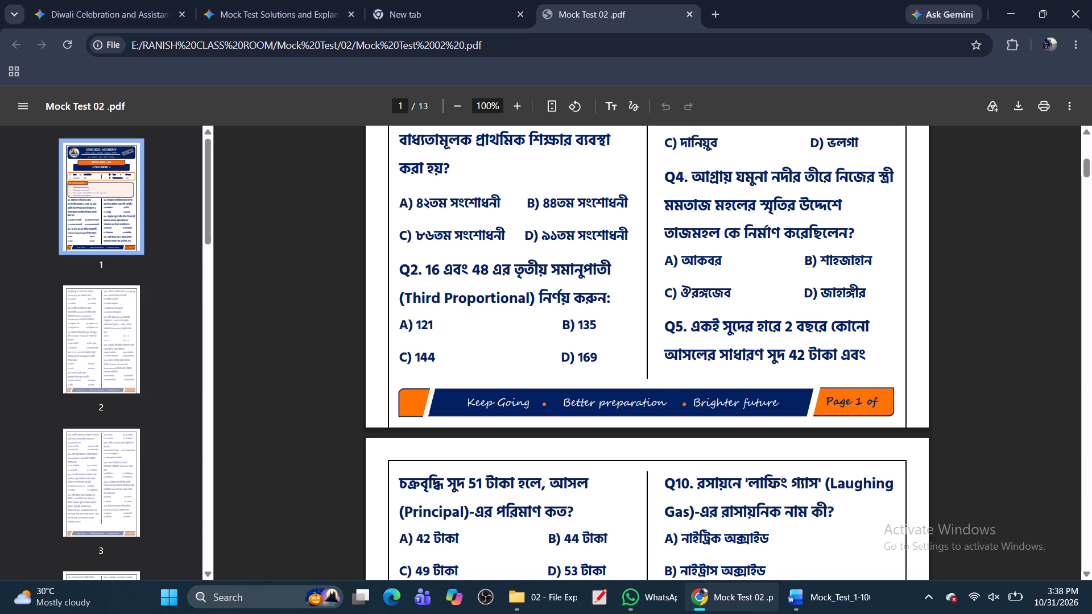
{"action": "scroll", "coordinate": [881, 286], "scroll_direction": "down", "scroll_amount": 2}
{"action": "scroll", "coordinate": [709, 298], "scroll_direction": "up", "scroll_amount": 2}
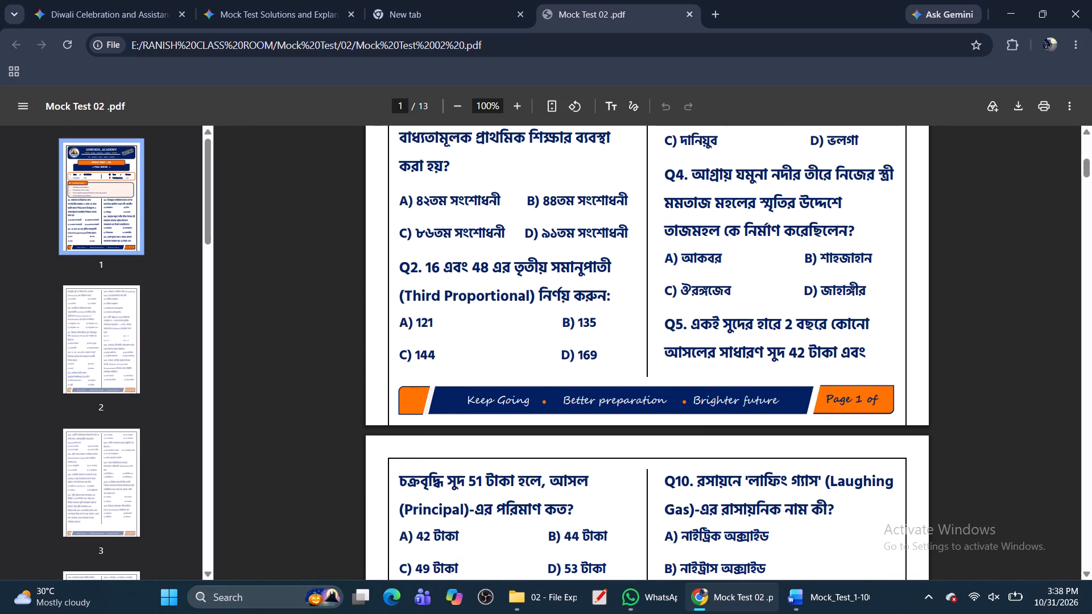
{"action": "scroll", "coordinate": [801, 360], "scroll_direction": "down", "scroll_amount": 1}
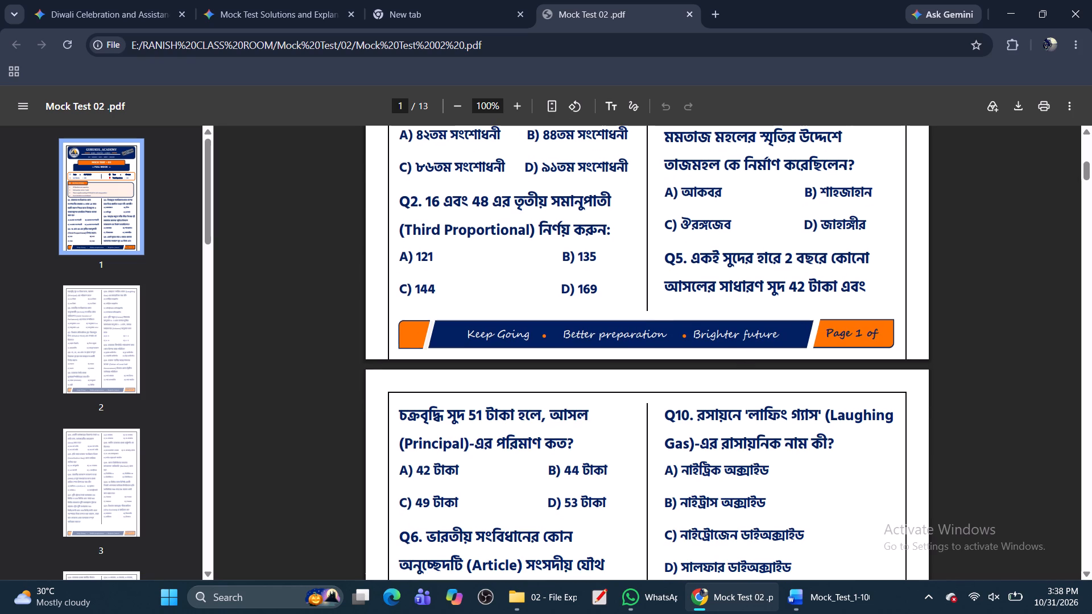
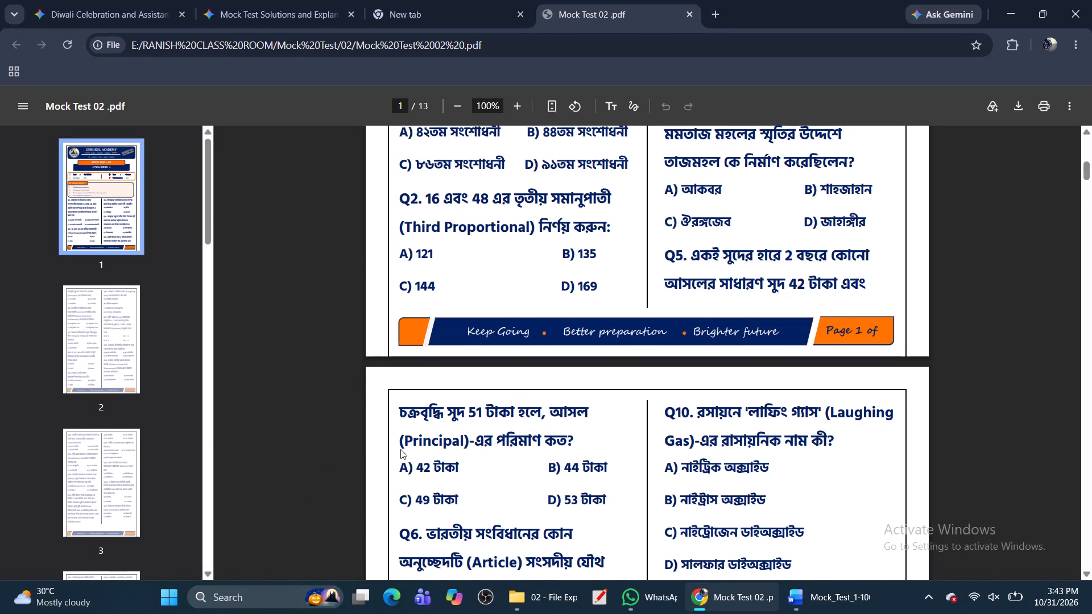
Continue examining question 5 and its answer options on page 2 of the Mock Test 02 PDF.
{"action": "scroll", "coordinate": [425, 444], "scroll_direction": "down", "scroll_amount": 1}
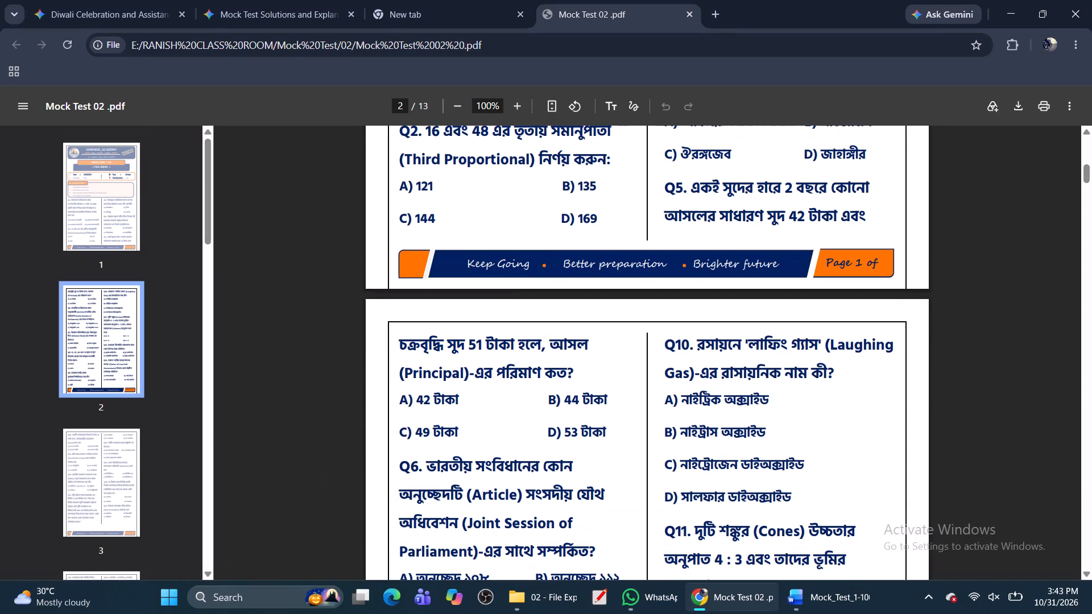